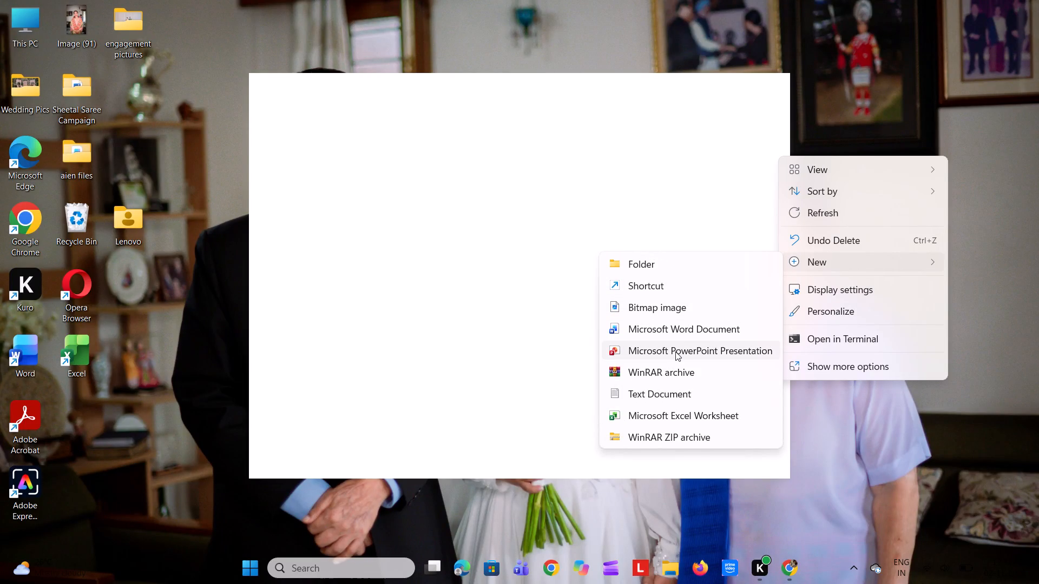
Create a new Microsoft Excel worksheet on the desktop, keeping its default file name.
{"action": "left_click", "coordinate": [682, 414]}
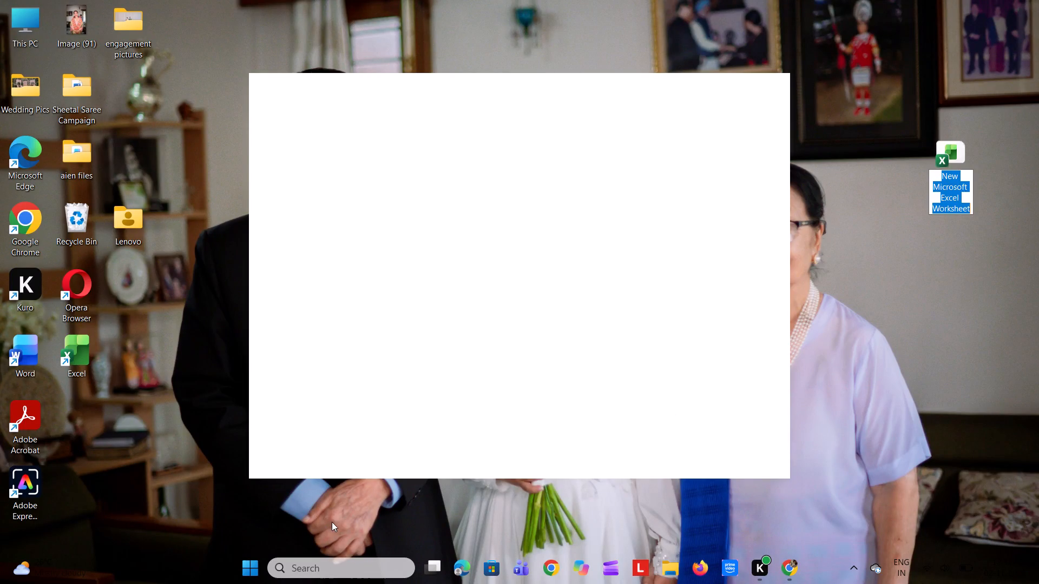
{"action": "left_click", "coordinate": [332, 522]}
Open the new Excel worksheet from the desktop.
{"action": "triple_click", "coordinate": [941, 180]}
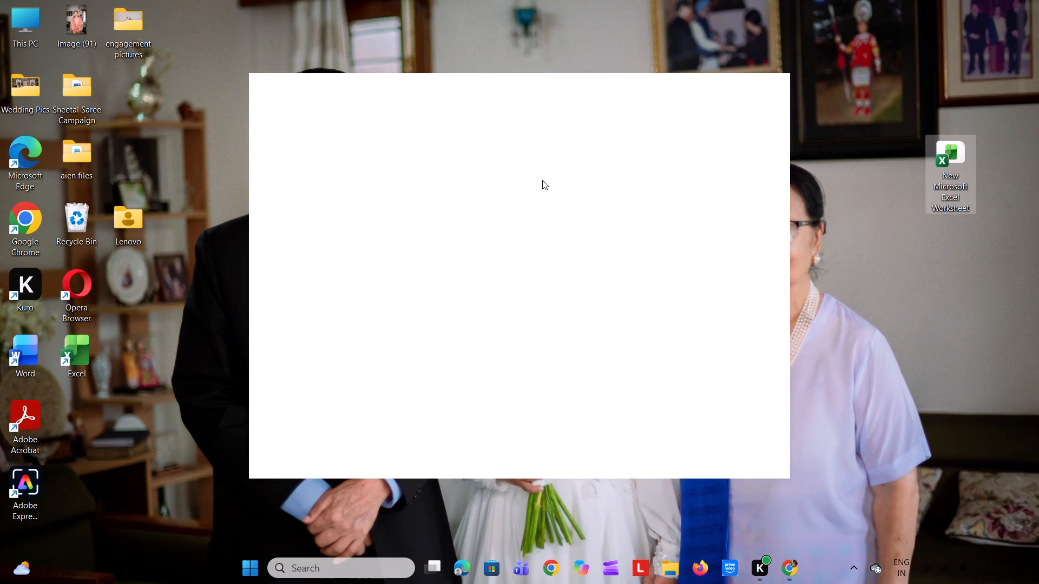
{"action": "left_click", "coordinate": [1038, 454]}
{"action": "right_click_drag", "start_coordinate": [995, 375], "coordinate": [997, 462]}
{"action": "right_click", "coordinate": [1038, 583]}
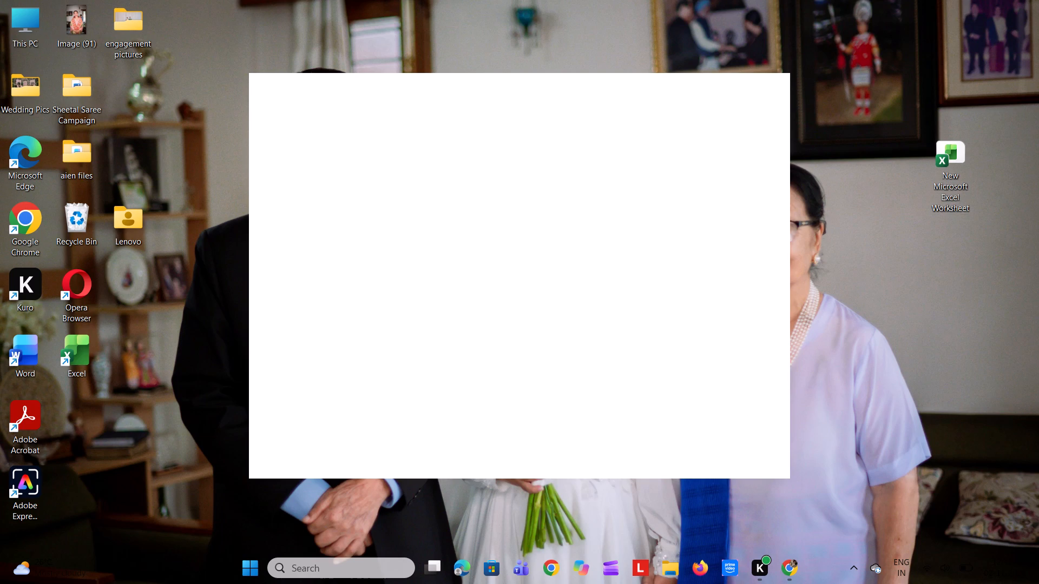
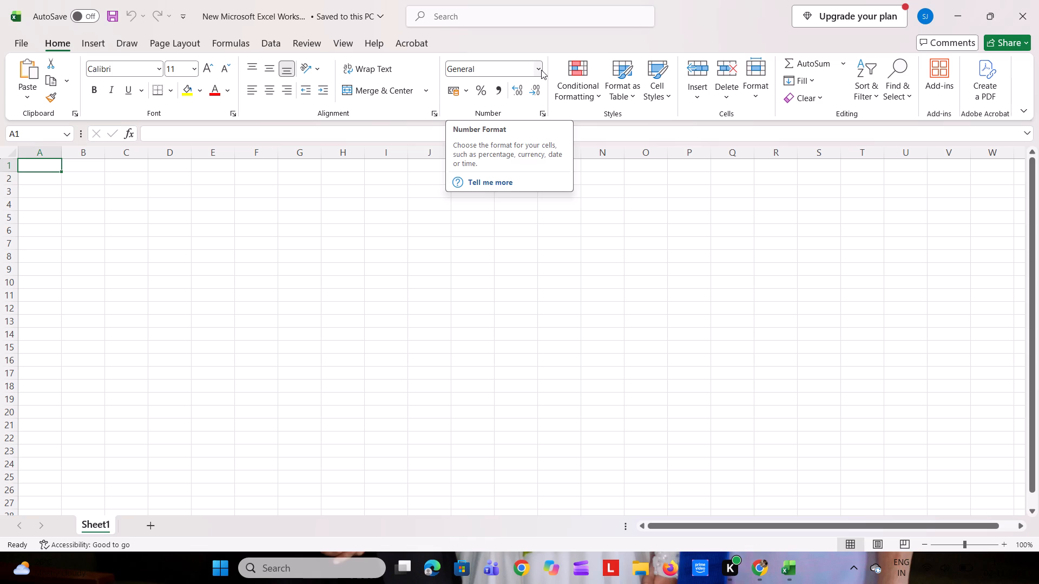
Enter the heading "FOR THE MONTH OF OCTOBER 2026" in cell C3.
{"action": "left_click", "coordinate": [402, 219]}
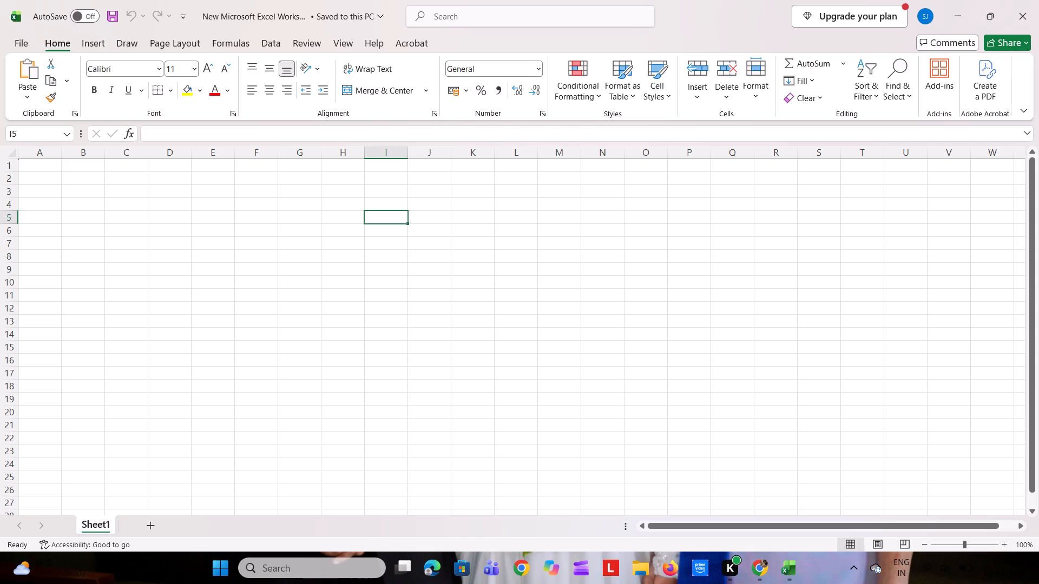
{"action": "left_click_drag", "start_coordinate": [116, 189], "coordinate": [116, 190]}
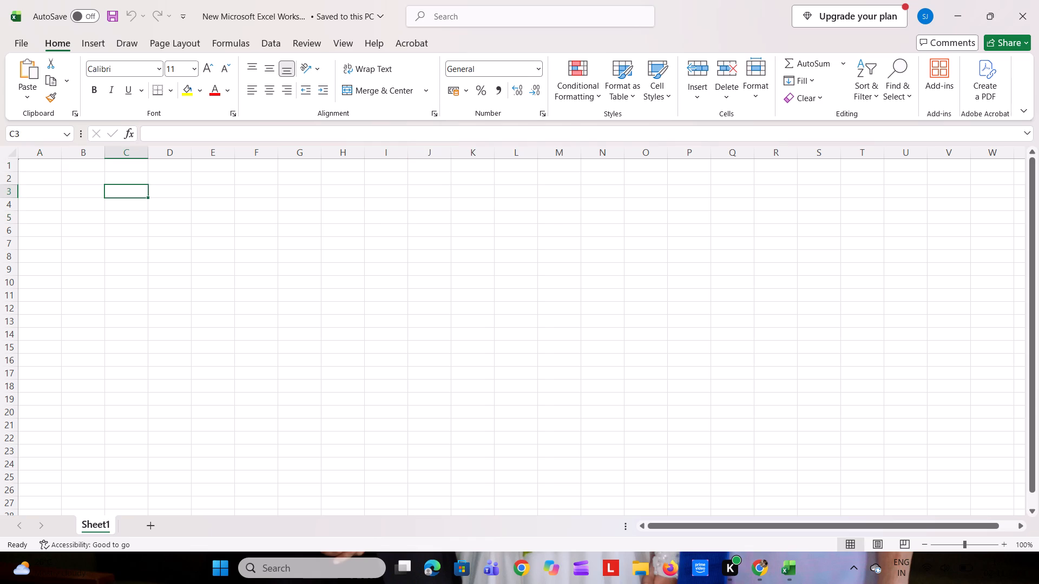
{"action": "left_click_drag", "start_coordinate": [116, 190], "coordinate": [407, 194]}
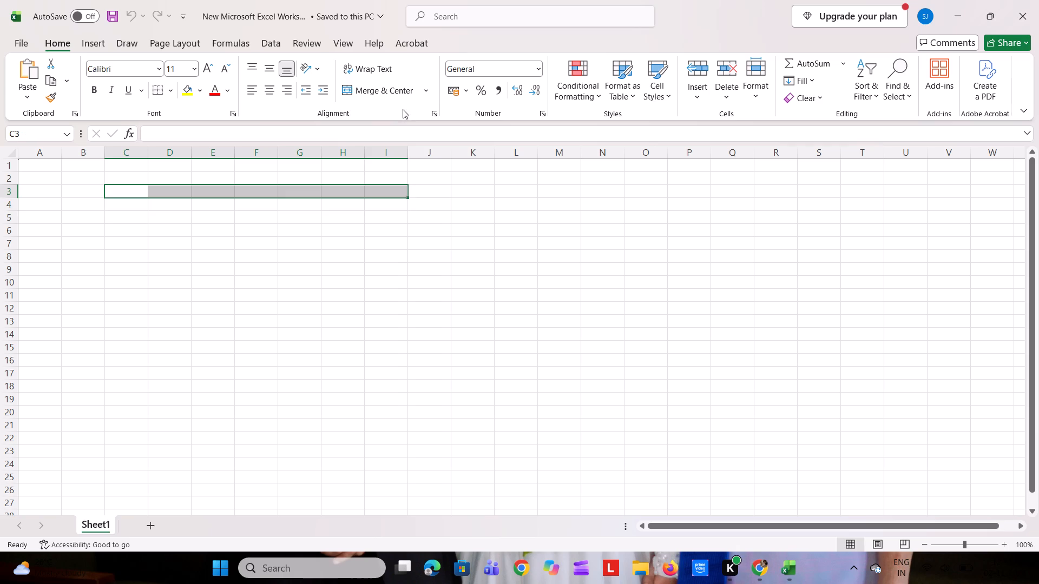
{"action": "double_click", "coordinate": [127, 193]}
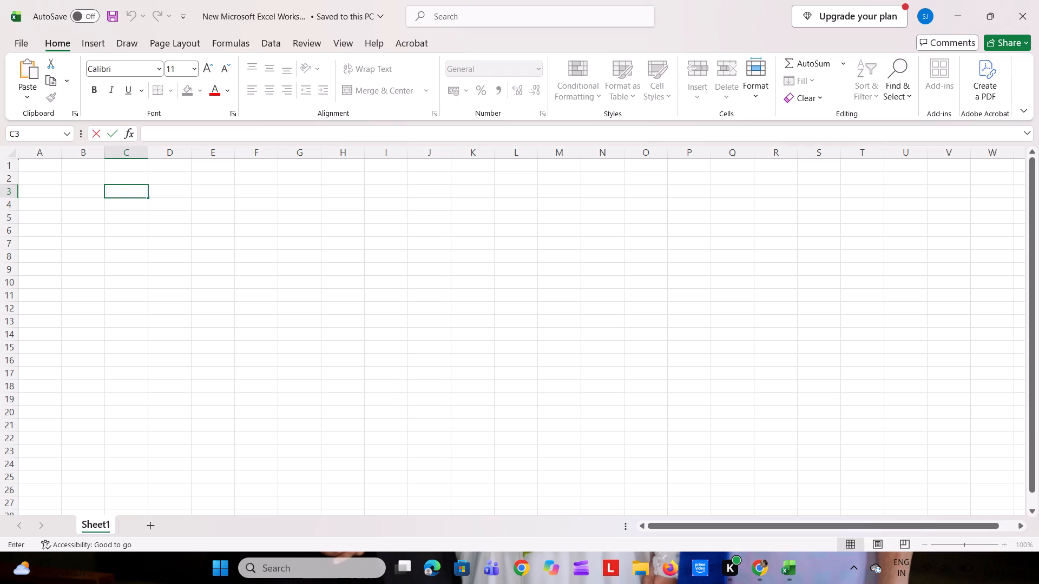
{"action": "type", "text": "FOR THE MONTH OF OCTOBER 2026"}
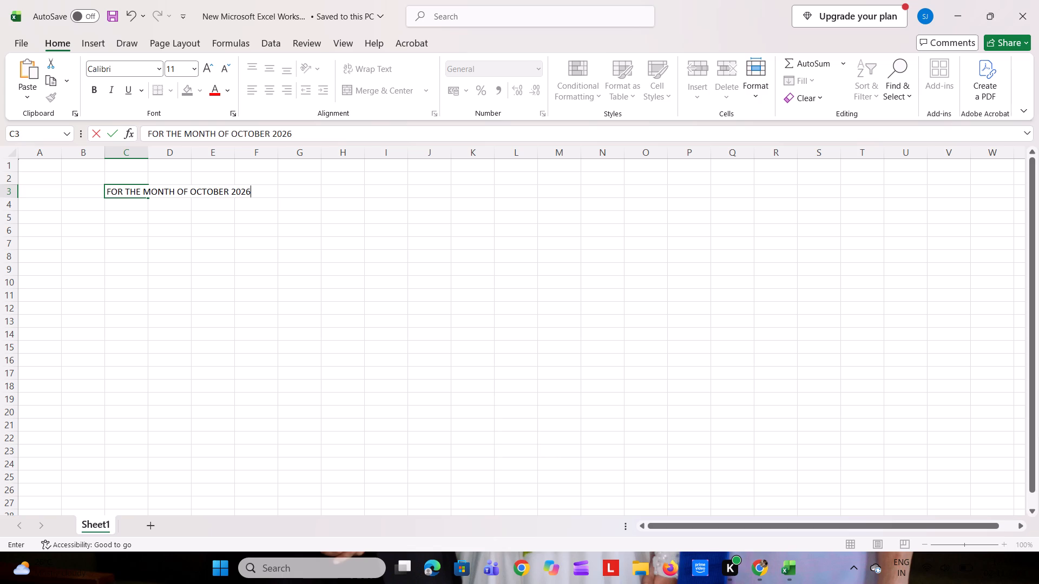
{"action": "left_click", "coordinate": [161, 282]}
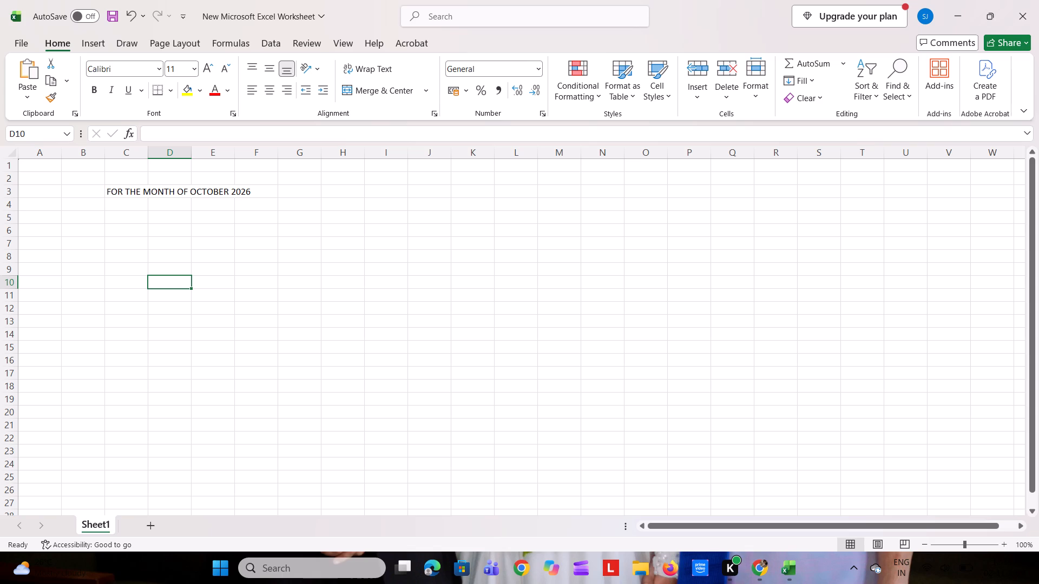
Begin the account line in cell B5 with "Head of account :3452- Tourism".
{"action": "left_click", "coordinate": [46, 215]}
{"action": "double_click", "coordinate": [69, 217]}
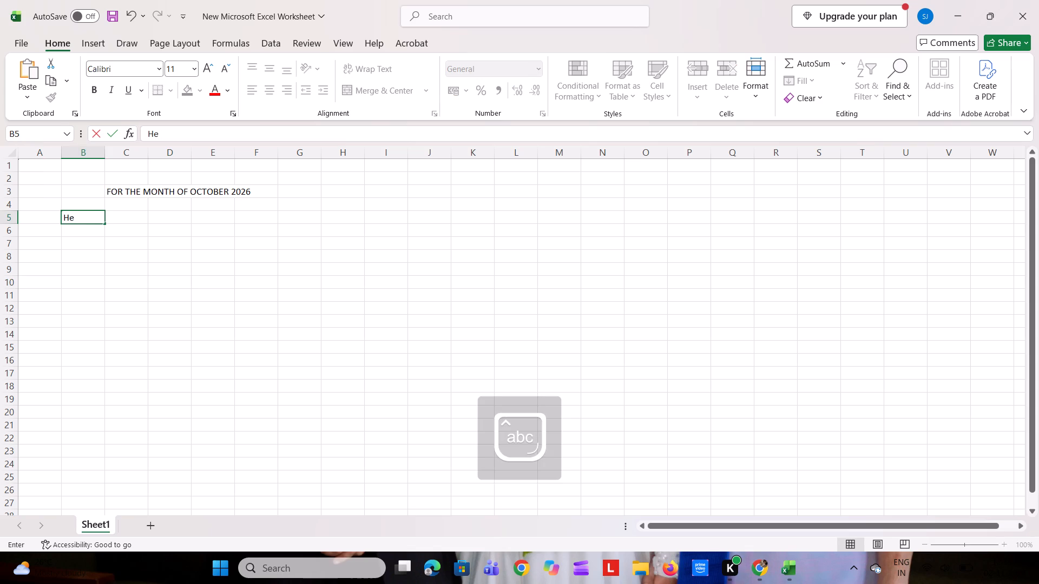
{"action": "key", "text": "BackSpace"}
{"action": "key", "text": "BackSpace"}
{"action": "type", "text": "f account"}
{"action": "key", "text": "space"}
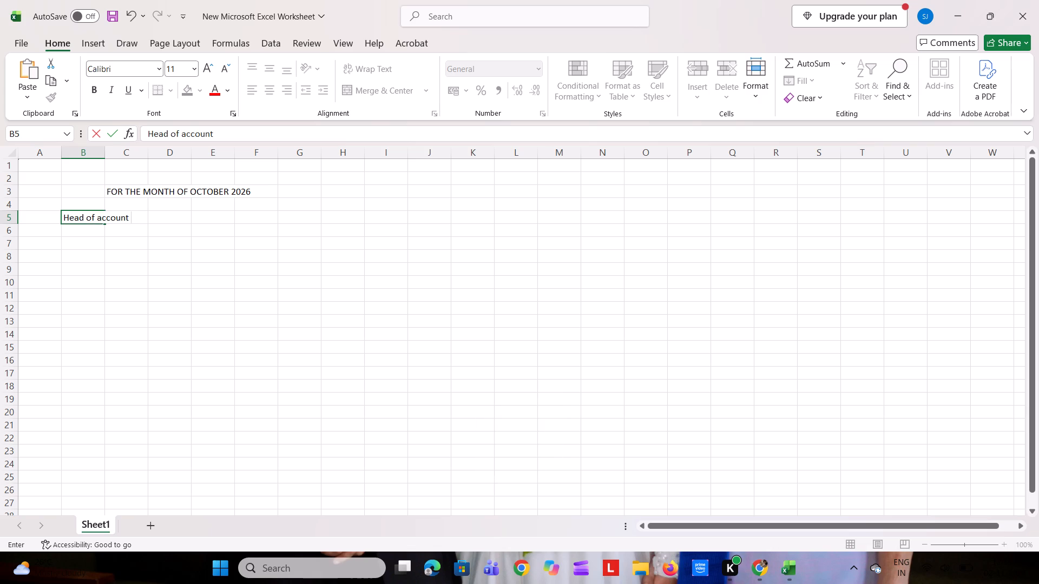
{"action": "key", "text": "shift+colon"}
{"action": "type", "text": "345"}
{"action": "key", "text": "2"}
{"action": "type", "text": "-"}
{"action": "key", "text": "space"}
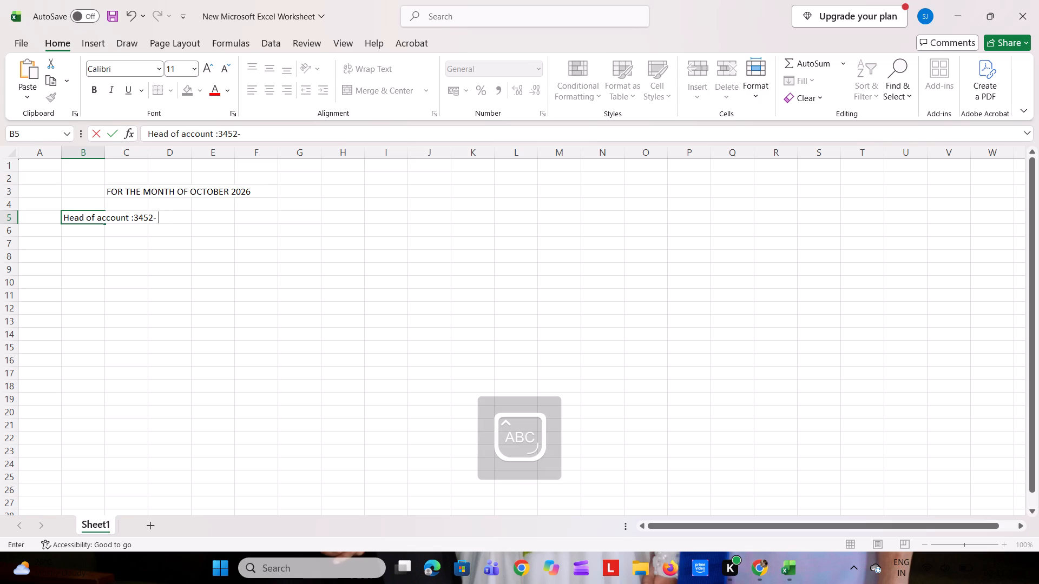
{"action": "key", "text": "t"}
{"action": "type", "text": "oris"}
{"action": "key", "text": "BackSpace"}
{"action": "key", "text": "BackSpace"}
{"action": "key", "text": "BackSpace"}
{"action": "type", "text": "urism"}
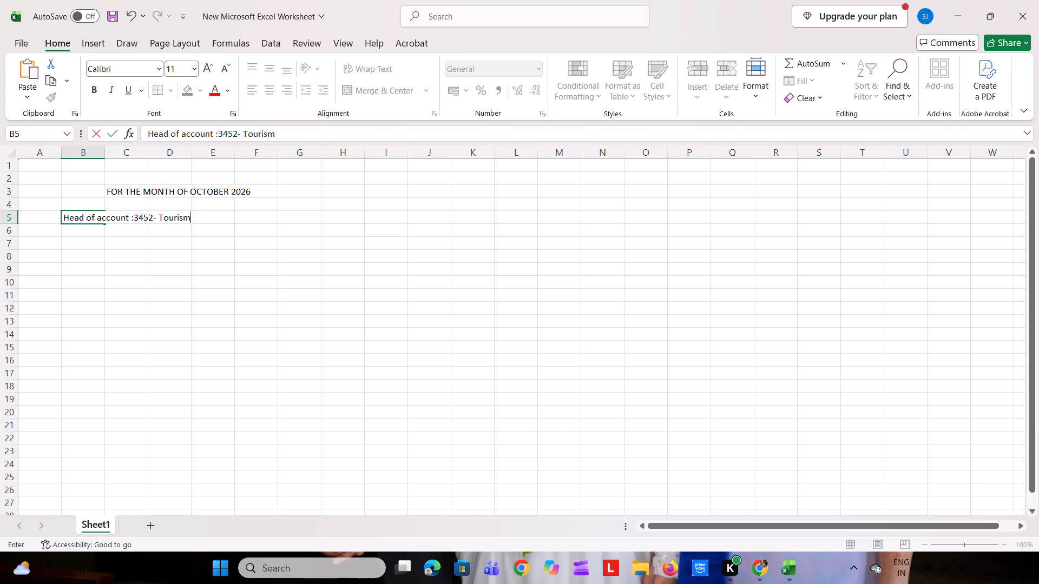
Complete the account line in cell B5 by appending "Demand no &Descritption :39Tourism".
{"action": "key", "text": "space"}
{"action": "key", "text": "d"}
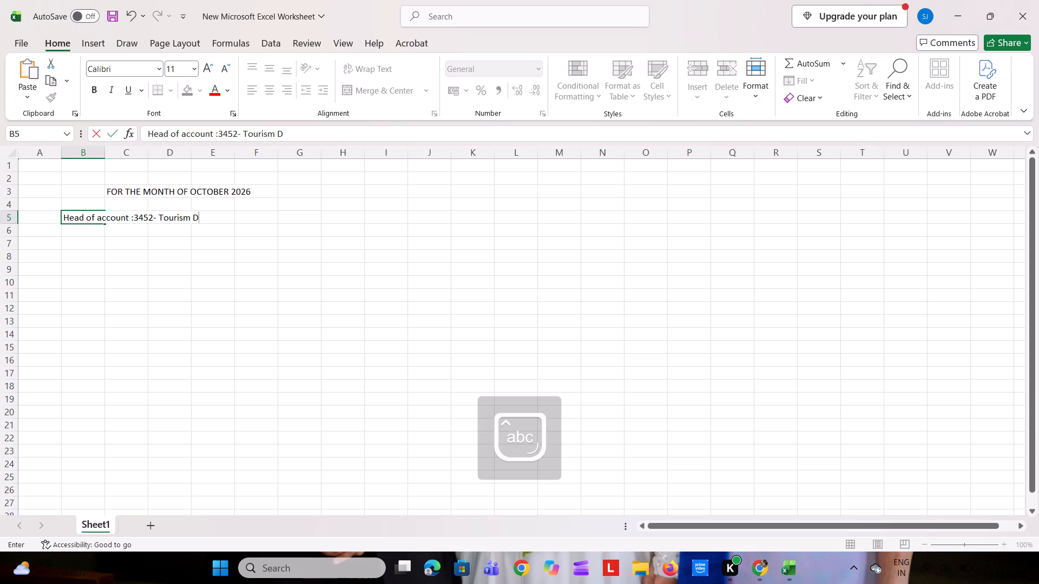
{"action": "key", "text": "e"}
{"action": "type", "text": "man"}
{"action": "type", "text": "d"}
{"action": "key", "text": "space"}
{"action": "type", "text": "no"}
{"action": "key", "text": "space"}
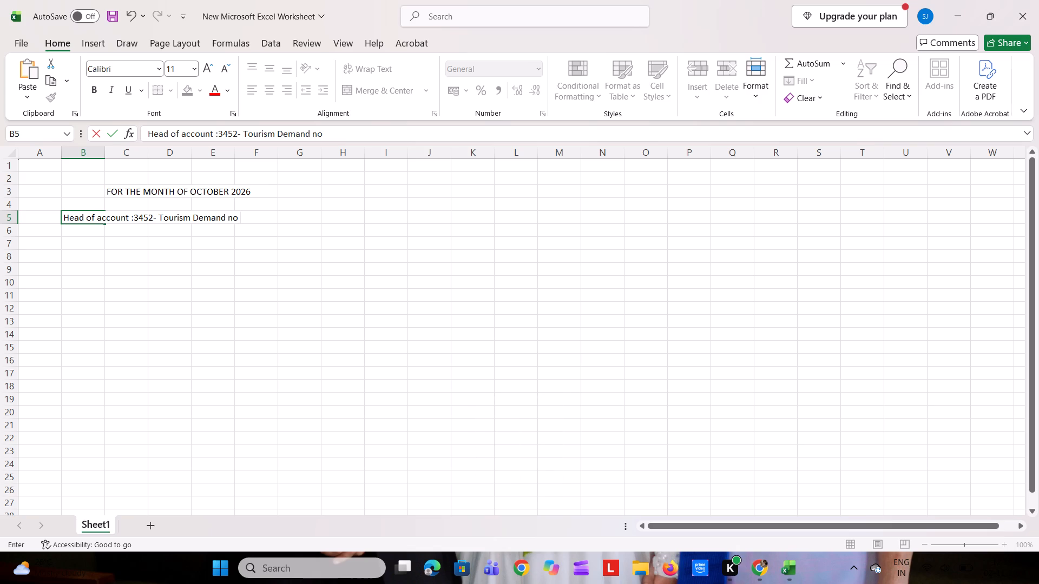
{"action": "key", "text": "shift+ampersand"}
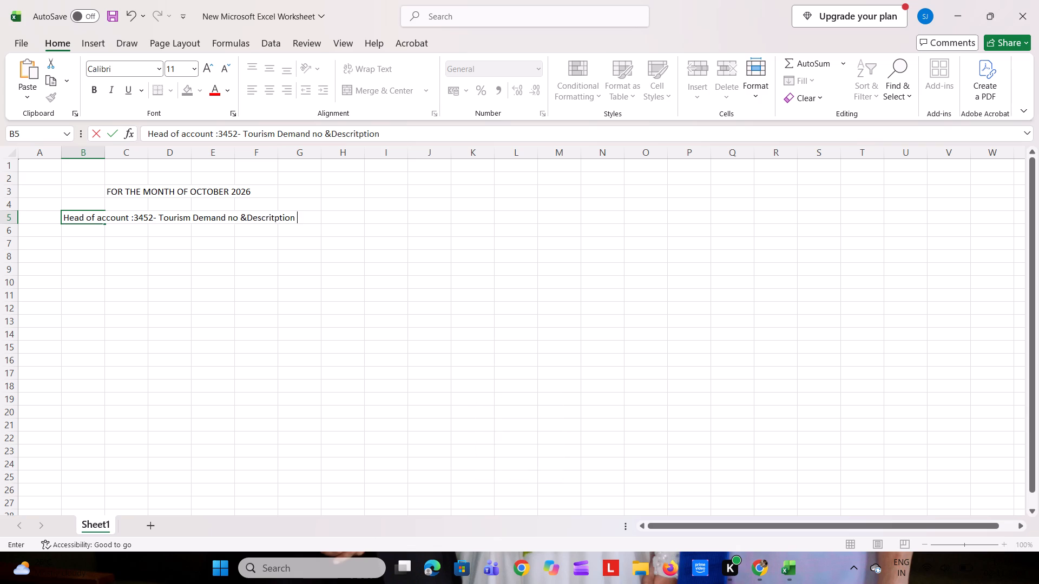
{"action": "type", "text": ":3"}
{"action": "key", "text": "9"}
{"action": "left_click", "coordinate": [370, 218]}
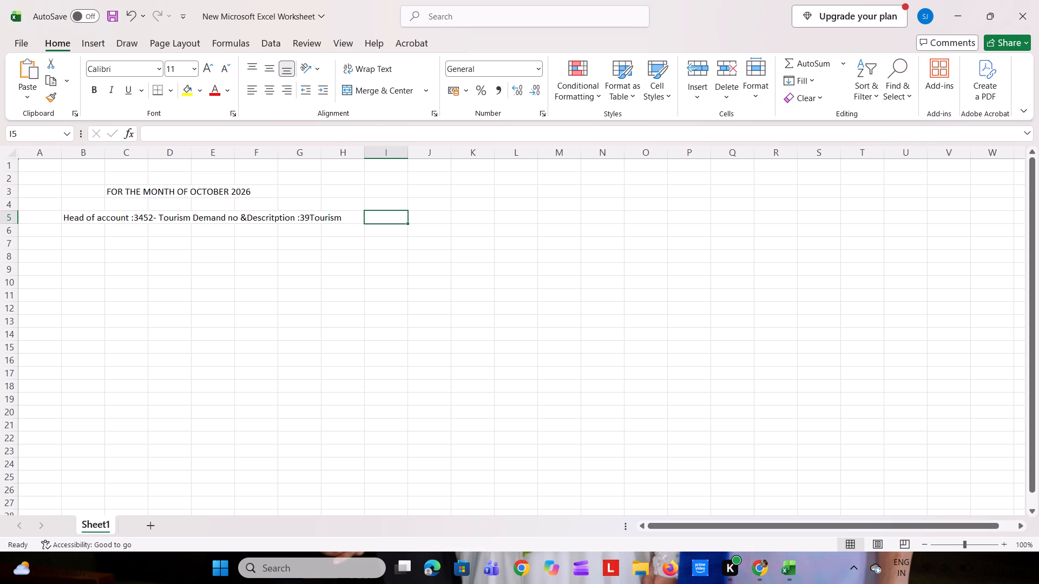
Enter "Name of the D.D.O" in cell I5, followed by the officer's full name in capitals.
{"action": "double_click", "coordinate": [352, 220]}
{"action": "left_click", "coordinate": [381, 220]}
{"action": "double_click", "coordinate": [381, 220]}
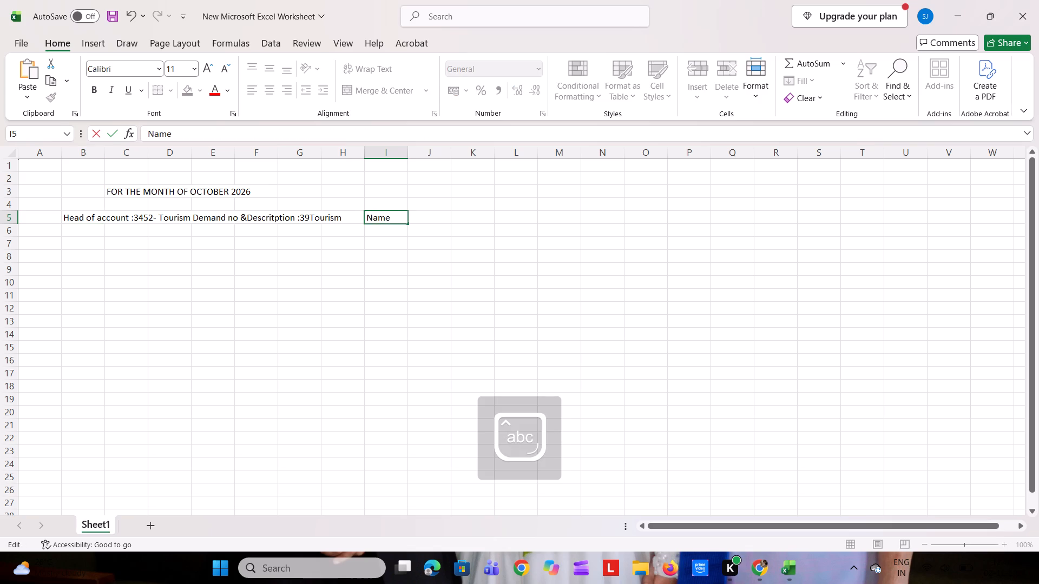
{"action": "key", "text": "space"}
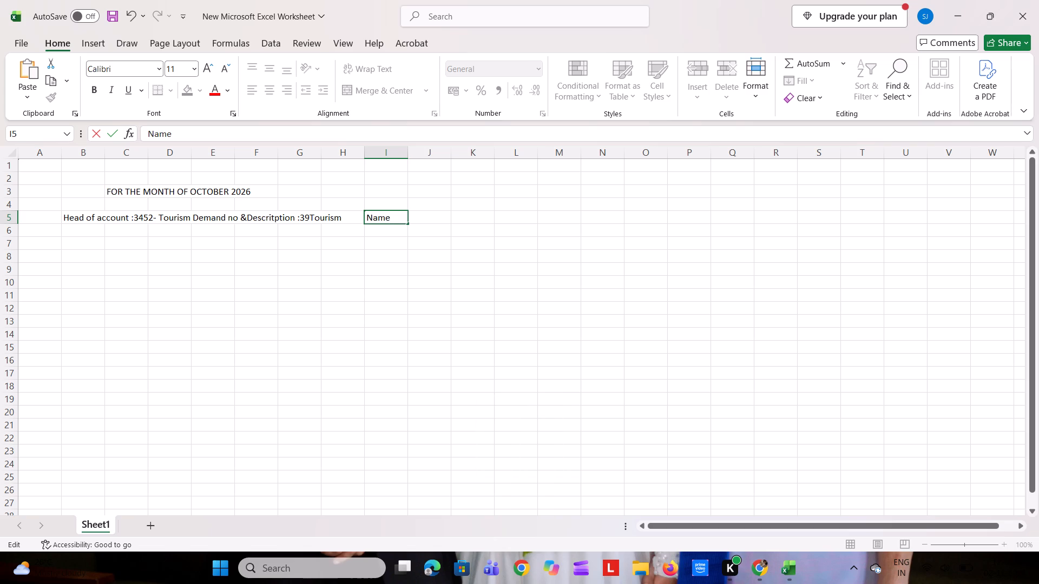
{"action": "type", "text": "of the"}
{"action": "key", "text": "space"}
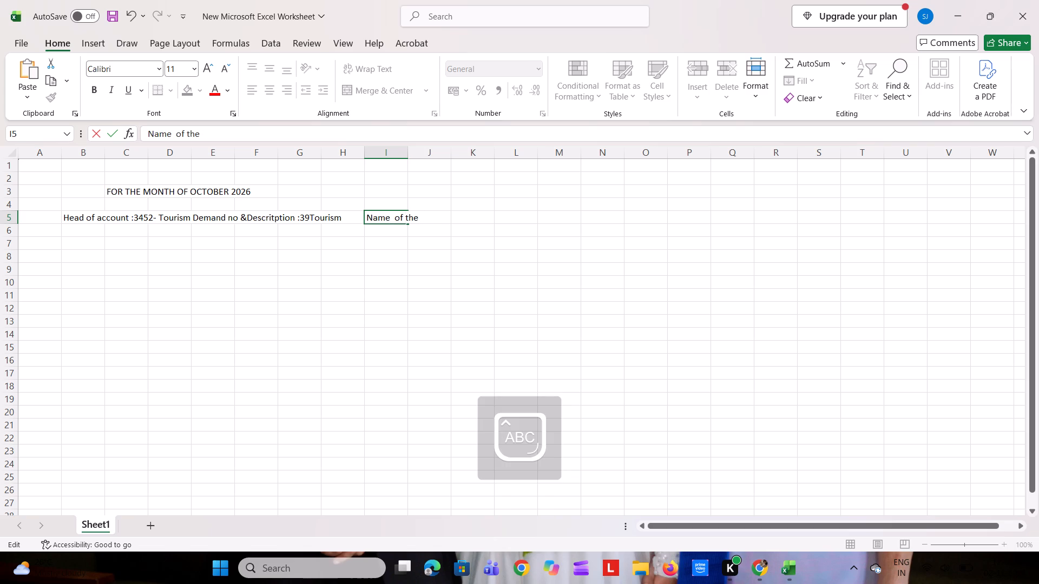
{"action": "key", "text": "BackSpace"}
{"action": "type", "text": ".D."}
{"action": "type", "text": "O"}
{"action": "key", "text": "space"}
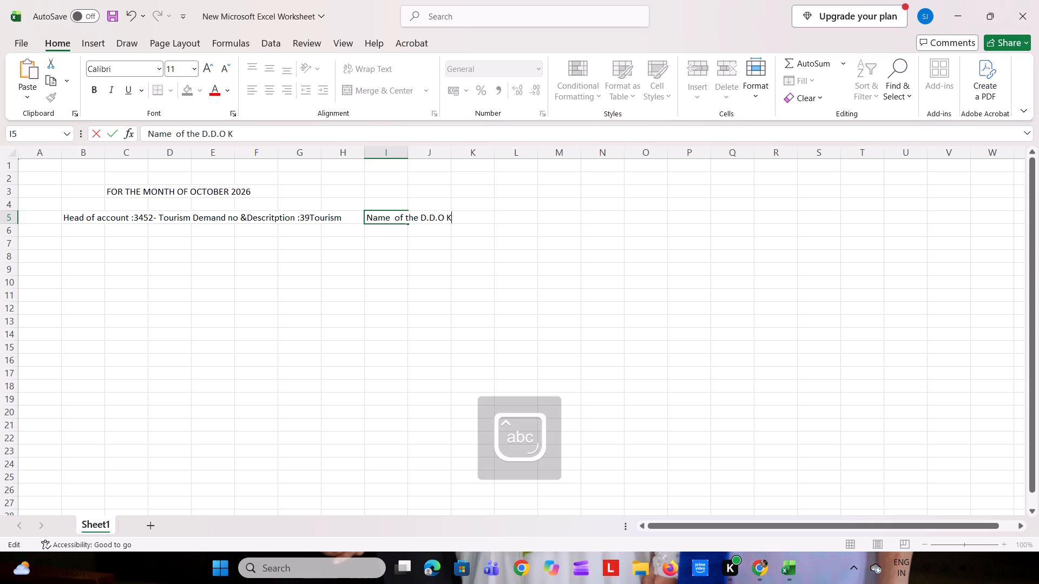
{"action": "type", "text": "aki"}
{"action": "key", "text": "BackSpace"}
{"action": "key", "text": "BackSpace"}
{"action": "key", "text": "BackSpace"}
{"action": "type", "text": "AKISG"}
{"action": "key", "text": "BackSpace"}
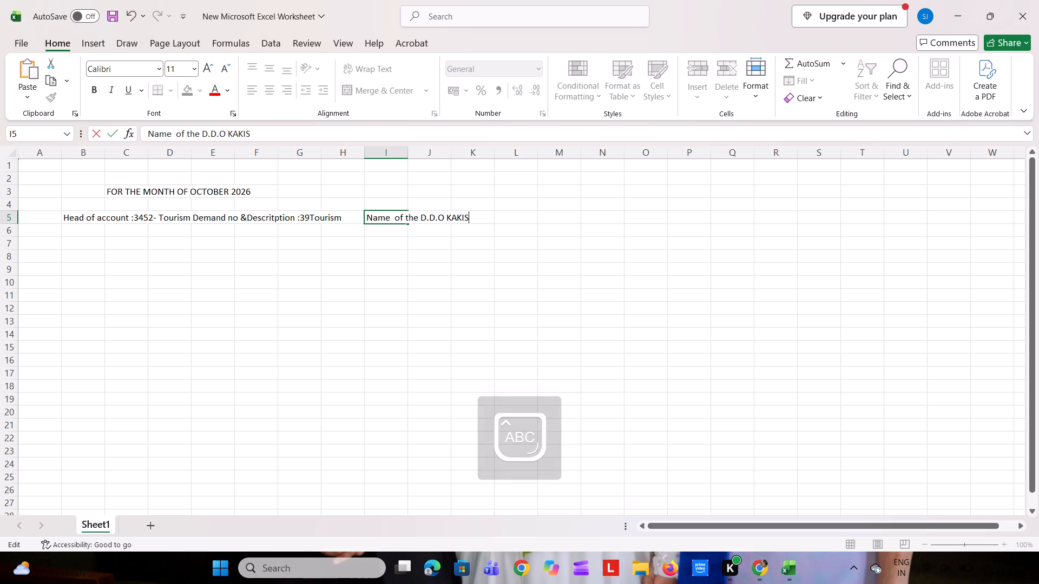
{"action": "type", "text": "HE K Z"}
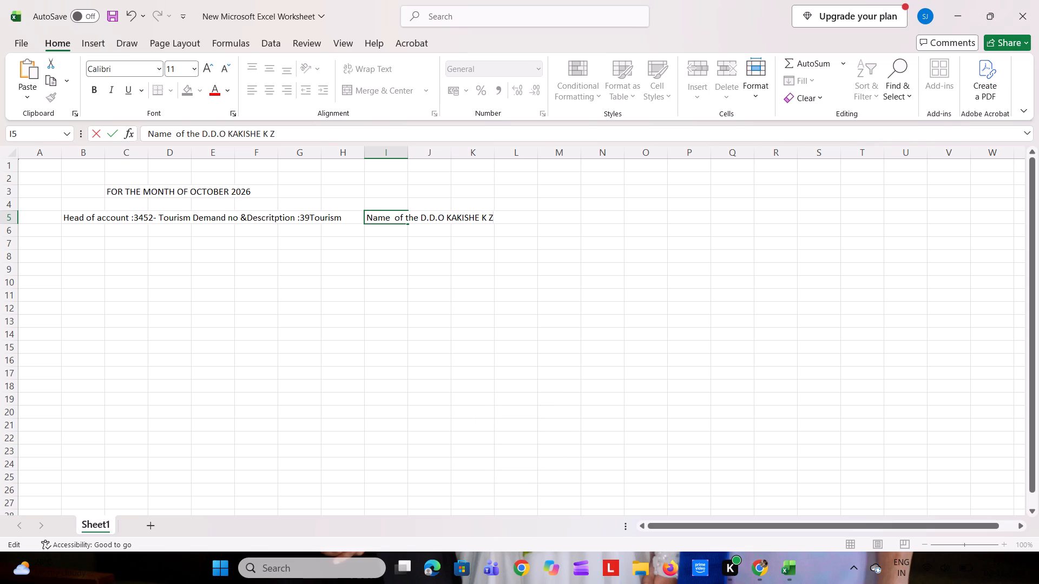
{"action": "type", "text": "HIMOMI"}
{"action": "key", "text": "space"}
Append "Deputy Director Tourism Department" after the officer's name in cell I5.
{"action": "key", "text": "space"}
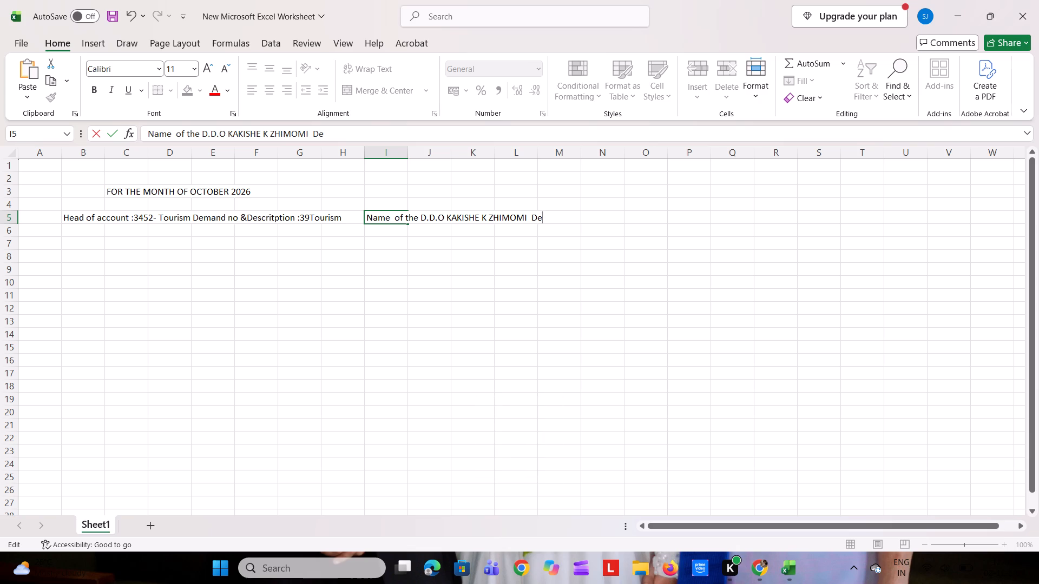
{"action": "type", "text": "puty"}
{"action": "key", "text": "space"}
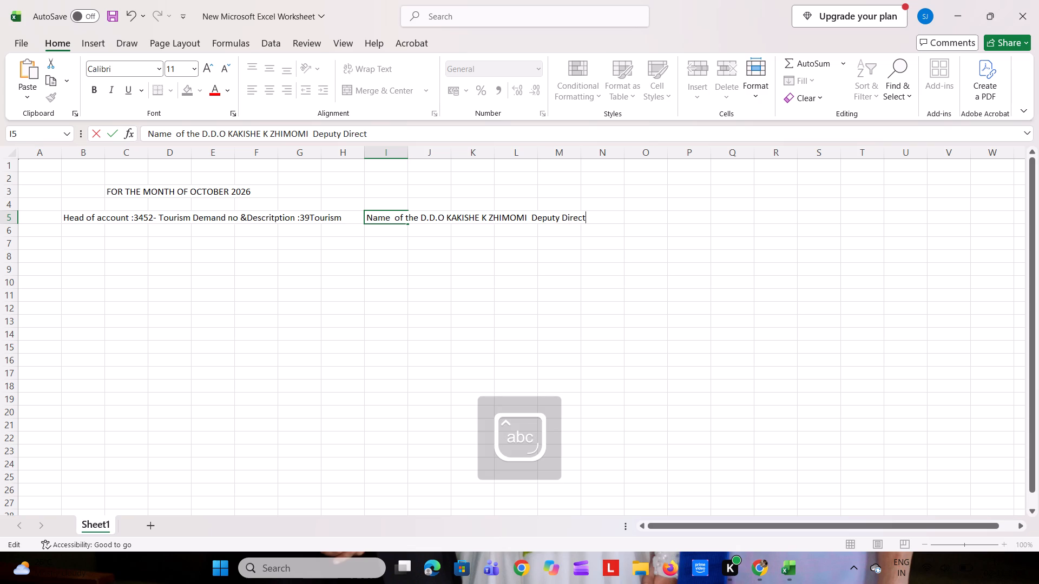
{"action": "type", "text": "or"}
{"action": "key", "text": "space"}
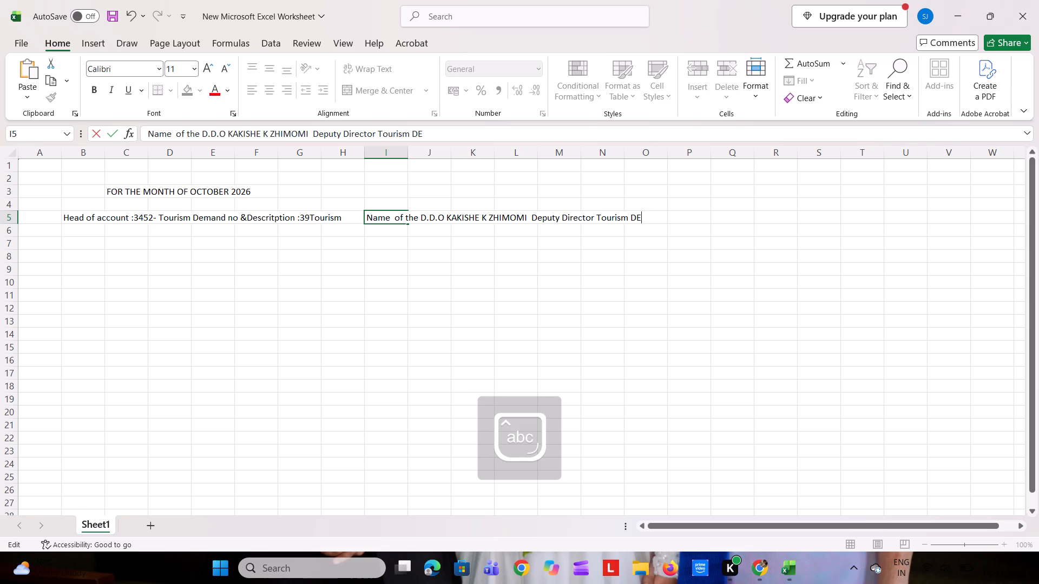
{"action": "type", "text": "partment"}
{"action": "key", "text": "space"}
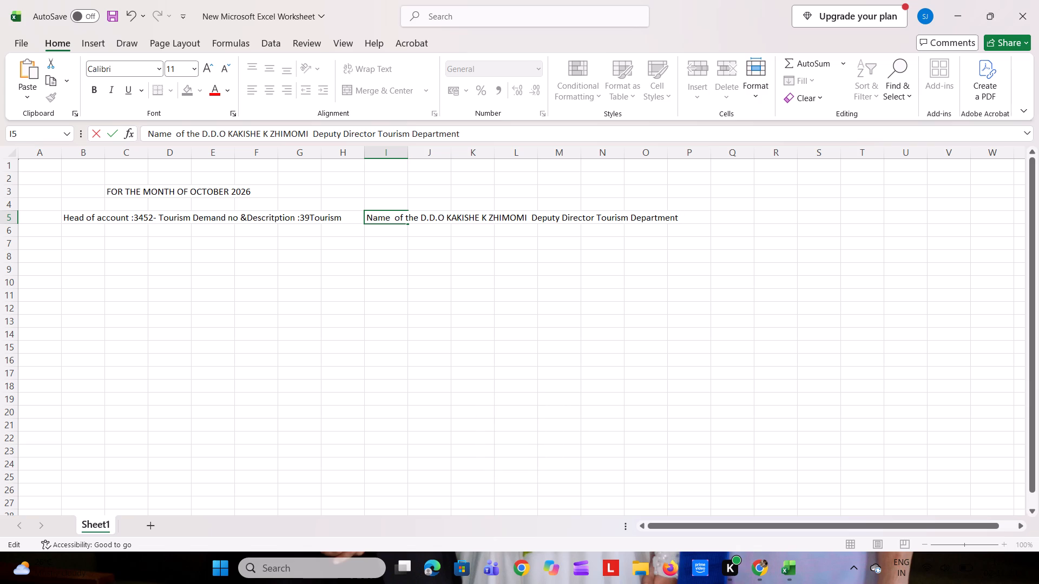
Complete the D.D.O. details in cell I5 by appending "Kohima" with a capital K.
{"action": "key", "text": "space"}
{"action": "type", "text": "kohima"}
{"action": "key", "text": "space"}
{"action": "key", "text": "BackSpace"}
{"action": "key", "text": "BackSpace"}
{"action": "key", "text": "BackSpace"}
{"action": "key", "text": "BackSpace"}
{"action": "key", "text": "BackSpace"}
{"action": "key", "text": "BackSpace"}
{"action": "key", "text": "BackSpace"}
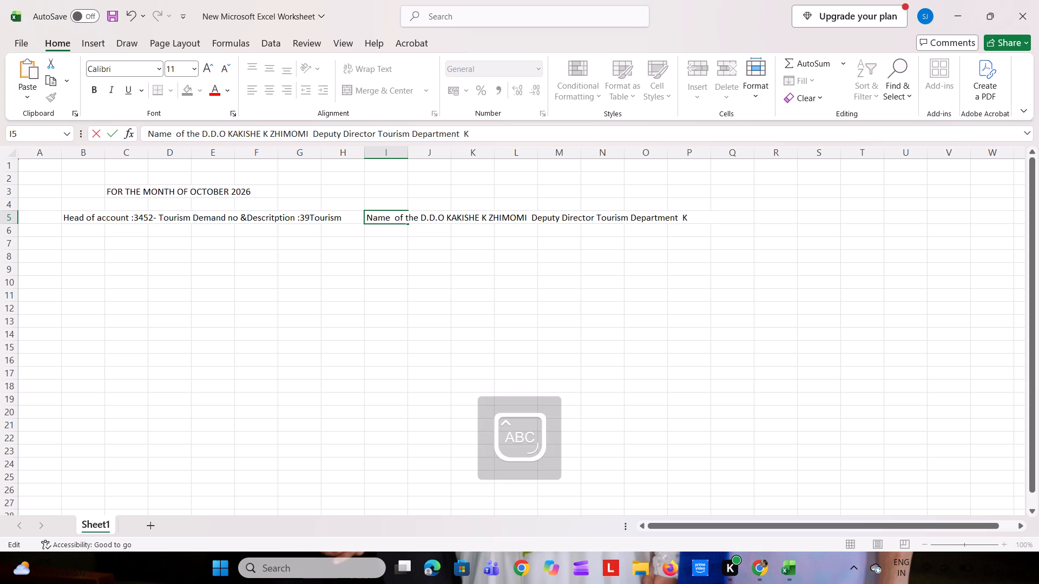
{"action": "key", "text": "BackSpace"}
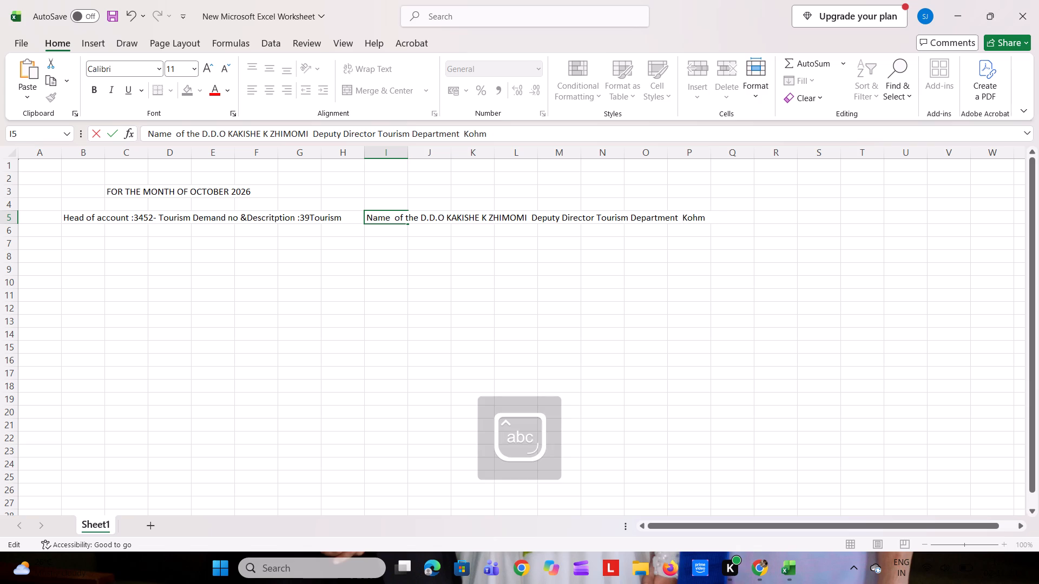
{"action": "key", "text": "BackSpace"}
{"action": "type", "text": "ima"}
{"action": "left_click", "coordinate": [381, 223]}
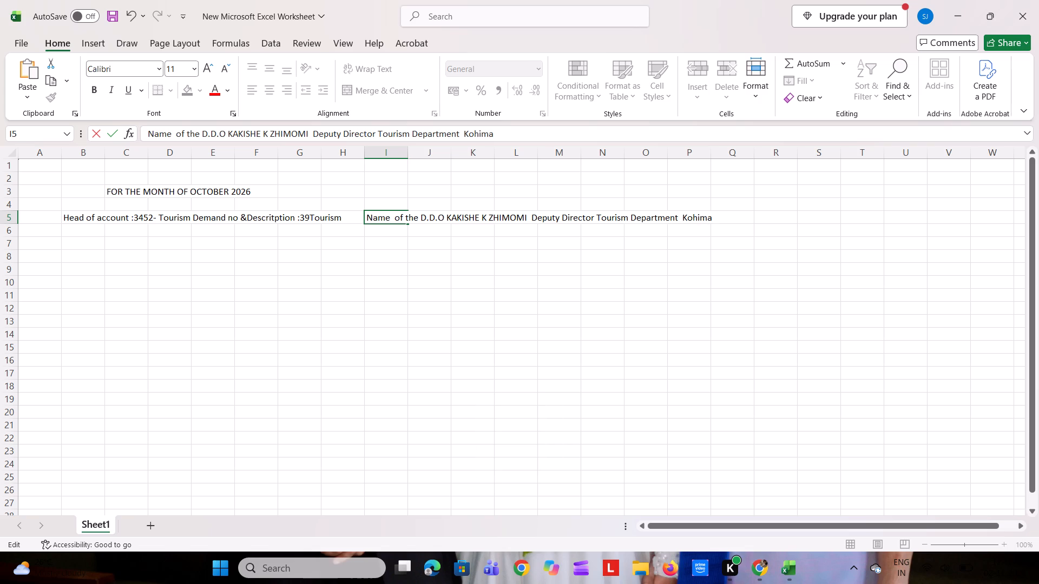
{"action": "left_click", "coordinate": [339, 350]}
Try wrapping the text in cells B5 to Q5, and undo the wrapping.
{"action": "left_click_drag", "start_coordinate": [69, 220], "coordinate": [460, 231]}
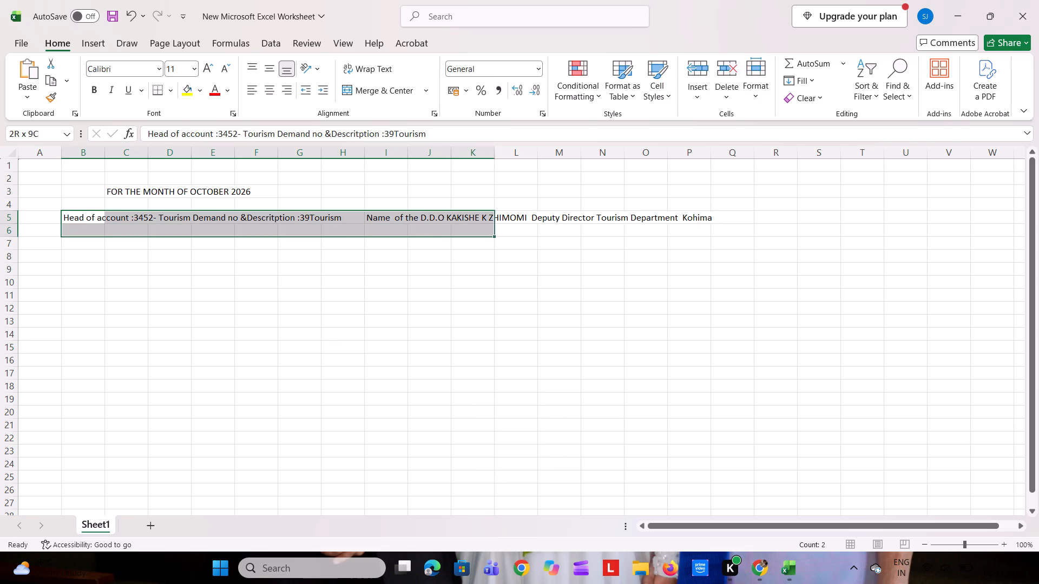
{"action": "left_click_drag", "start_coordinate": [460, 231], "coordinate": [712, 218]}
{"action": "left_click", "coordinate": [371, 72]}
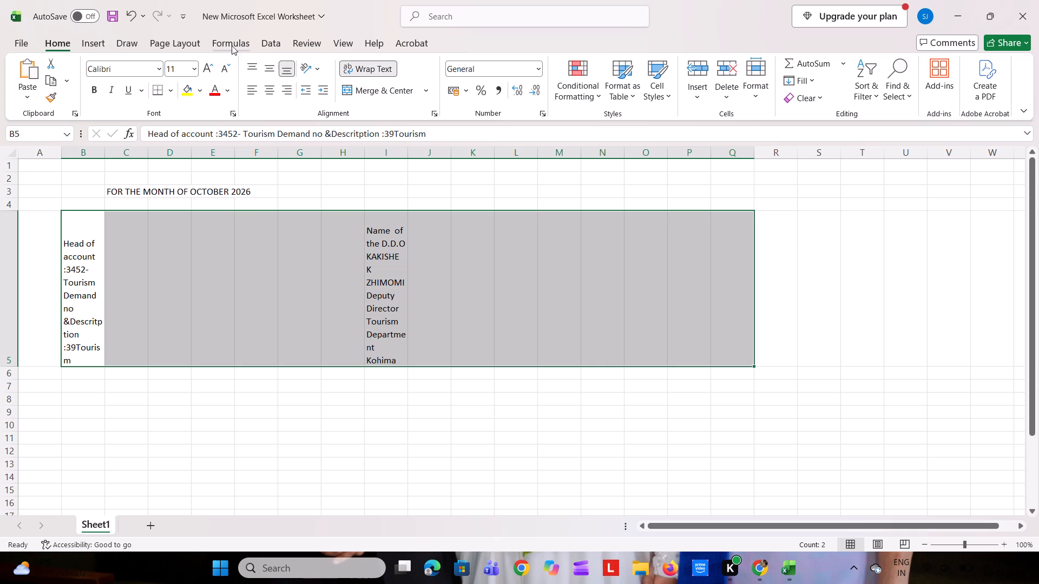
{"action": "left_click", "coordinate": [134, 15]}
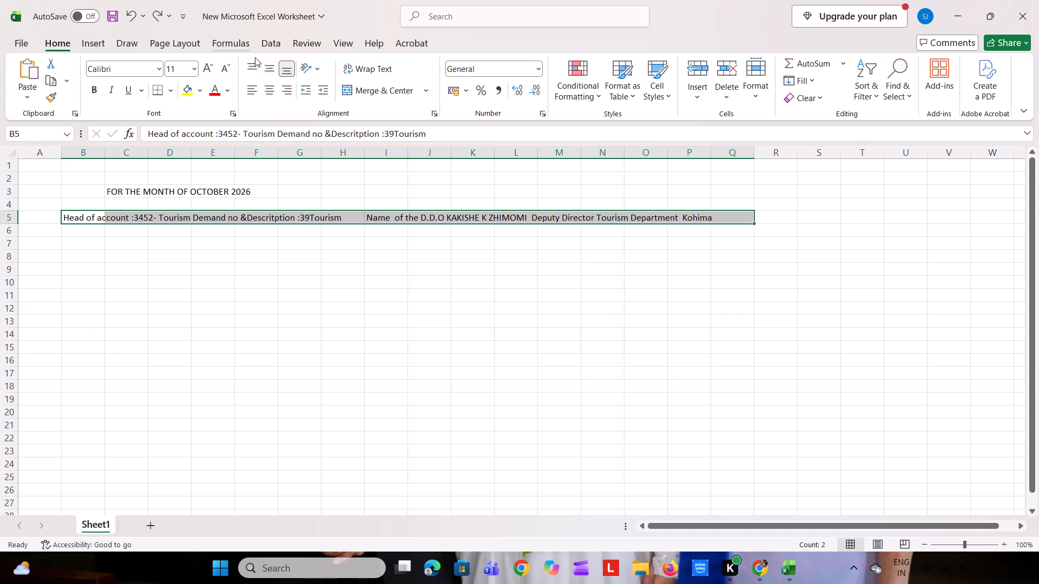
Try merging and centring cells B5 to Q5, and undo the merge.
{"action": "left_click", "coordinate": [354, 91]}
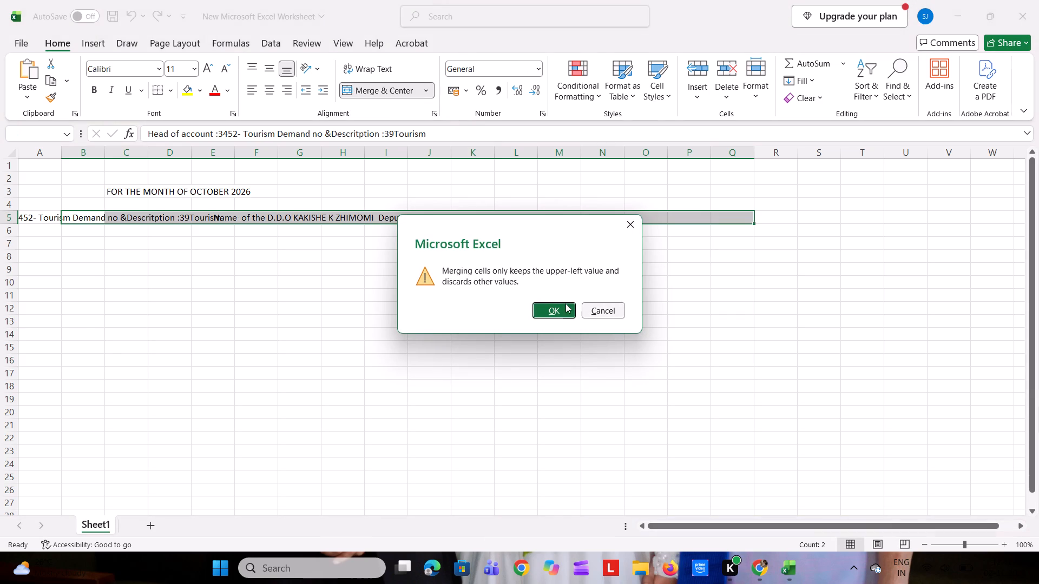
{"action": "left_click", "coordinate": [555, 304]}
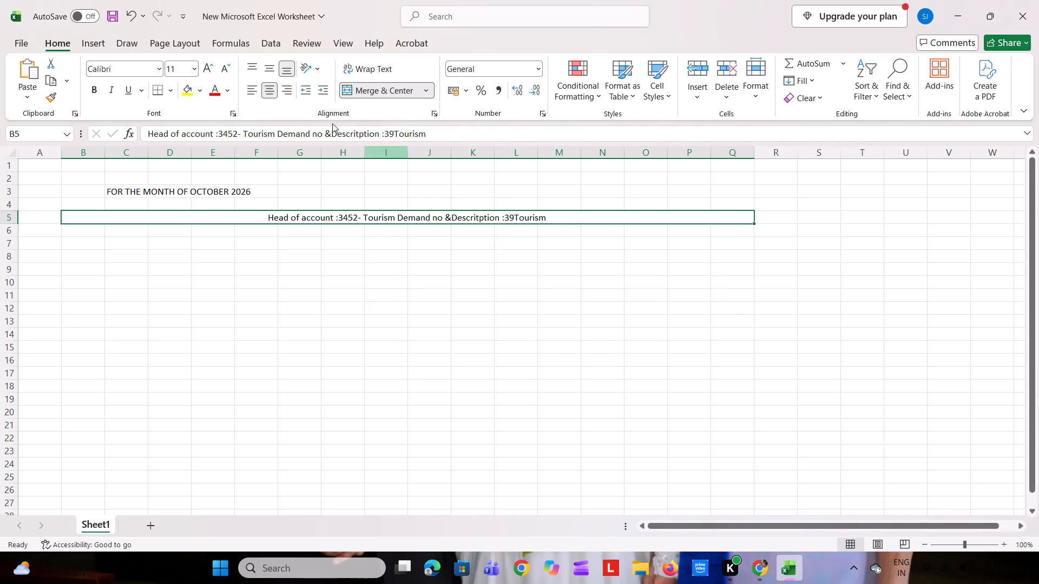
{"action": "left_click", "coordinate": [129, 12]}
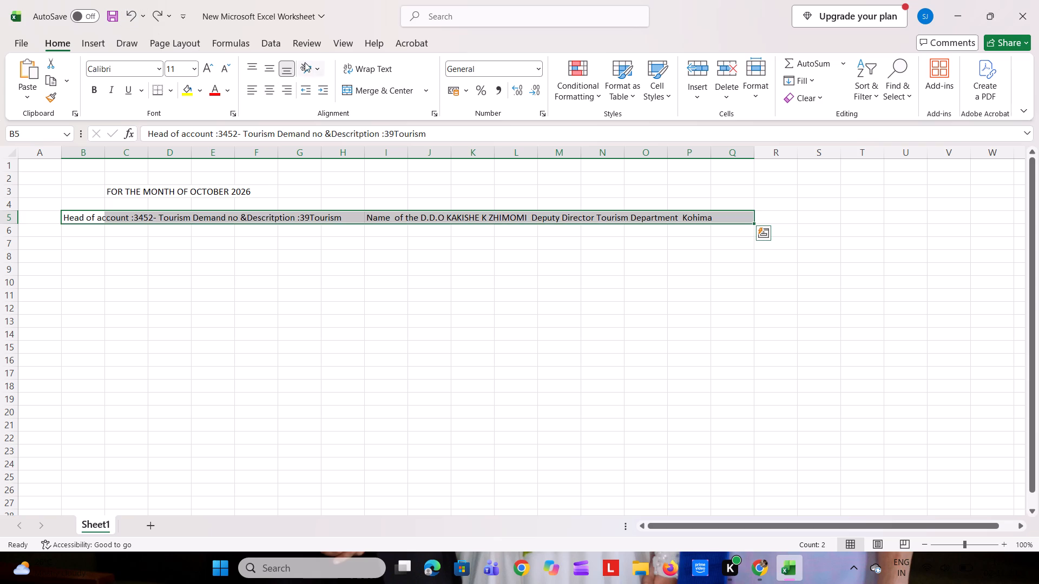
Apply Wrap Text to cells B5 to Q5.
{"action": "left_click", "coordinate": [366, 74]}
{"action": "left_click", "coordinate": [285, 208]}
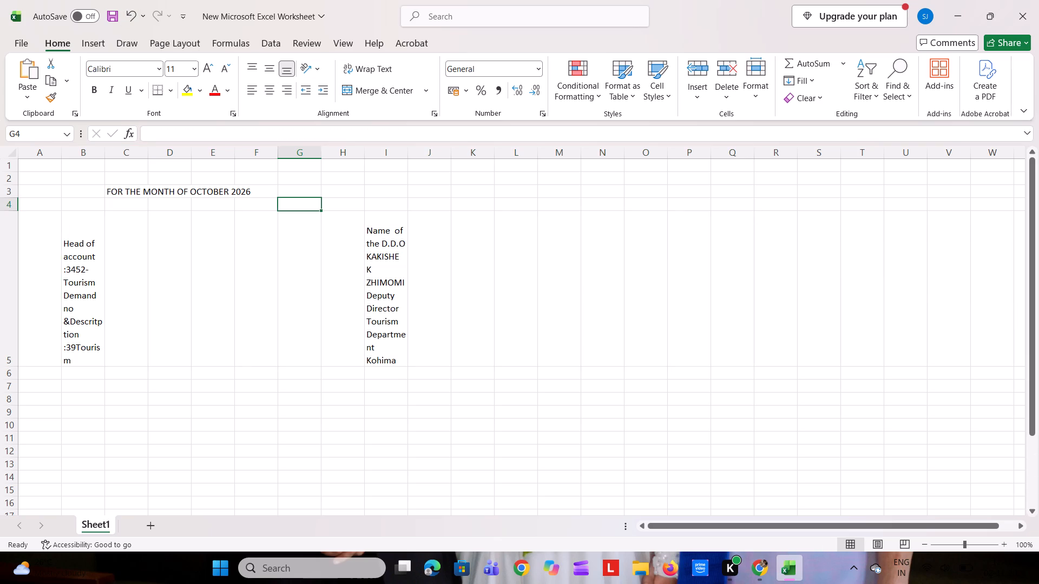
Widen column B until the head of account text in B5 fits on one line.
{"action": "left_click_drag", "start_coordinate": [107, 151], "coordinate": [133, 152]}
{"action": "left_click_drag", "start_coordinate": [133, 152], "coordinate": [169, 153]}
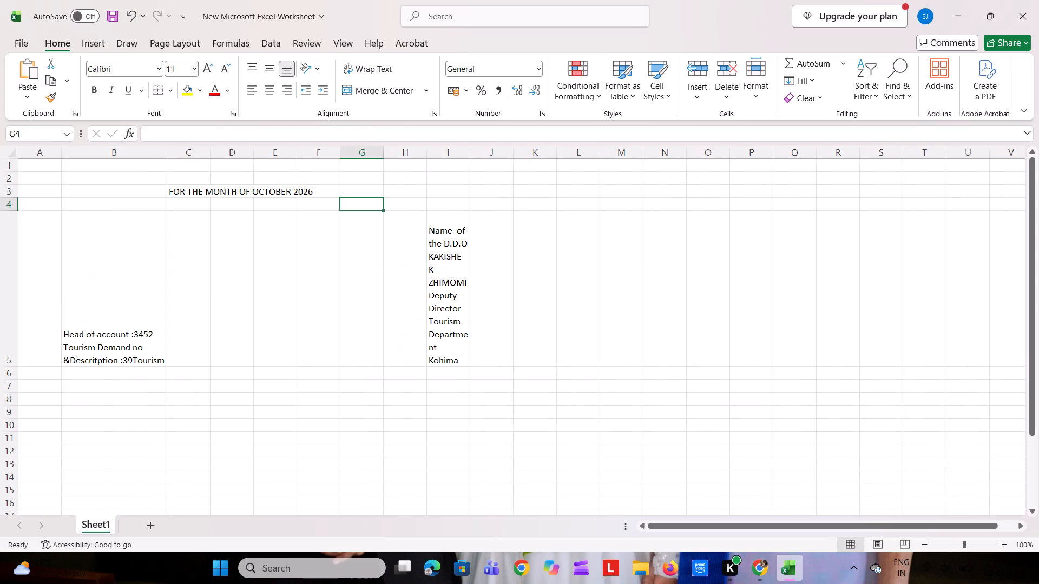
{"action": "left_click_drag", "start_coordinate": [169, 153], "coordinate": [203, 156]}
{"action": "left_click_drag", "start_coordinate": [203, 156], "coordinate": [264, 160]}
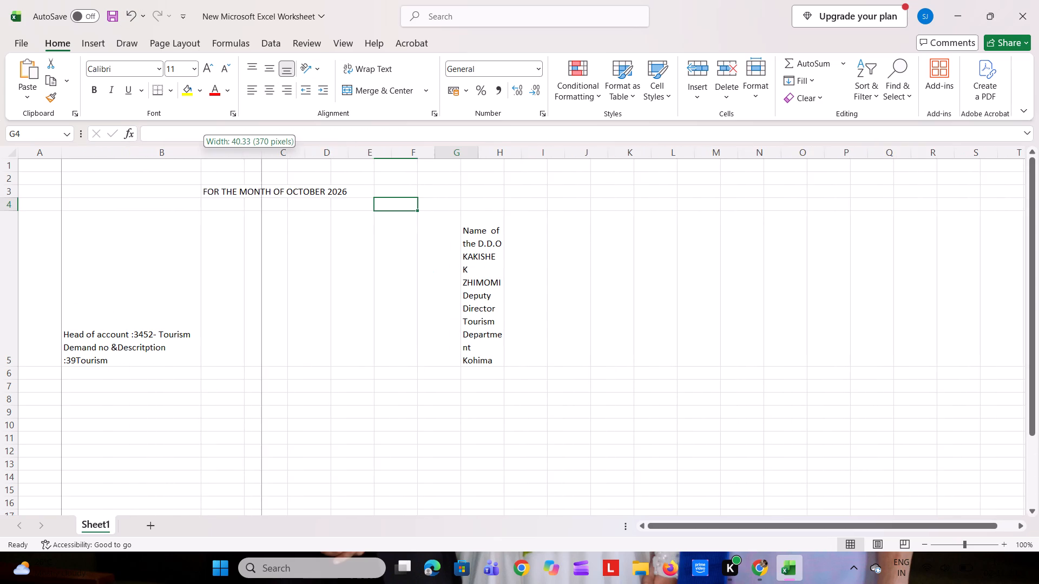
{"action": "left_click_drag", "start_coordinate": [264, 160], "coordinate": [289, 162]}
{"action": "left_click_drag", "start_coordinate": [283, 157], "coordinate": [301, 158]}
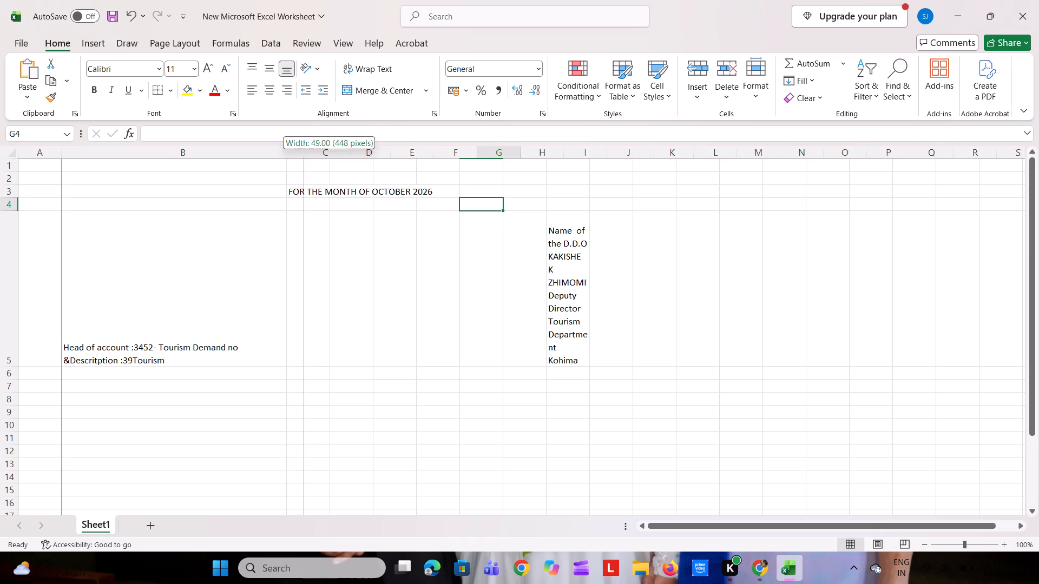
{"action": "left_click_drag", "start_coordinate": [301, 158], "coordinate": [337, 162]}
{"action": "left_click_drag", "start_coordinate": [337, 162], "coordinate": [357, 162]}
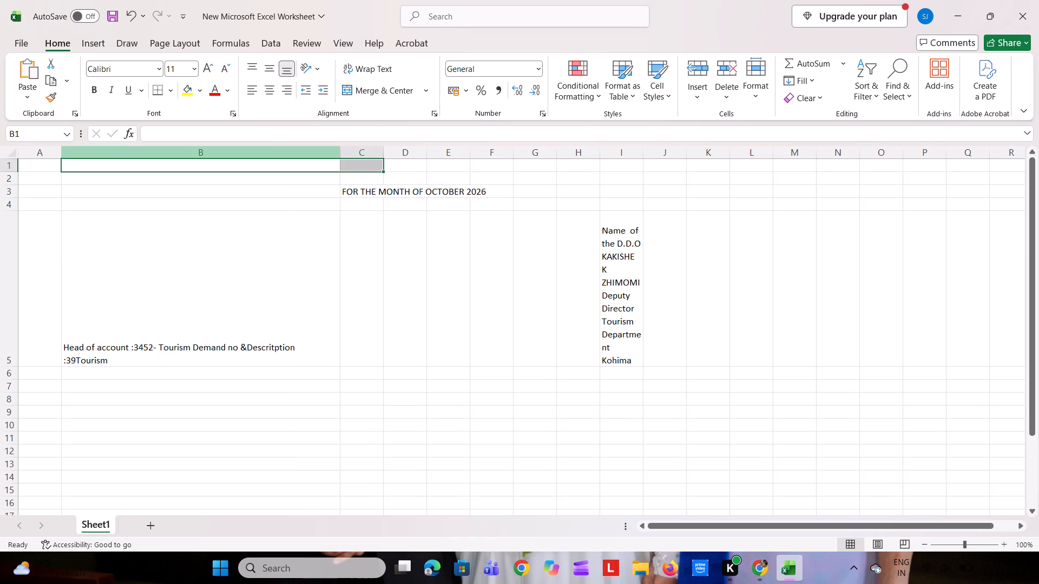
{"action": "left_click_drag", "start_coordinate": [337, 155], "coordinate": [366, 155]}
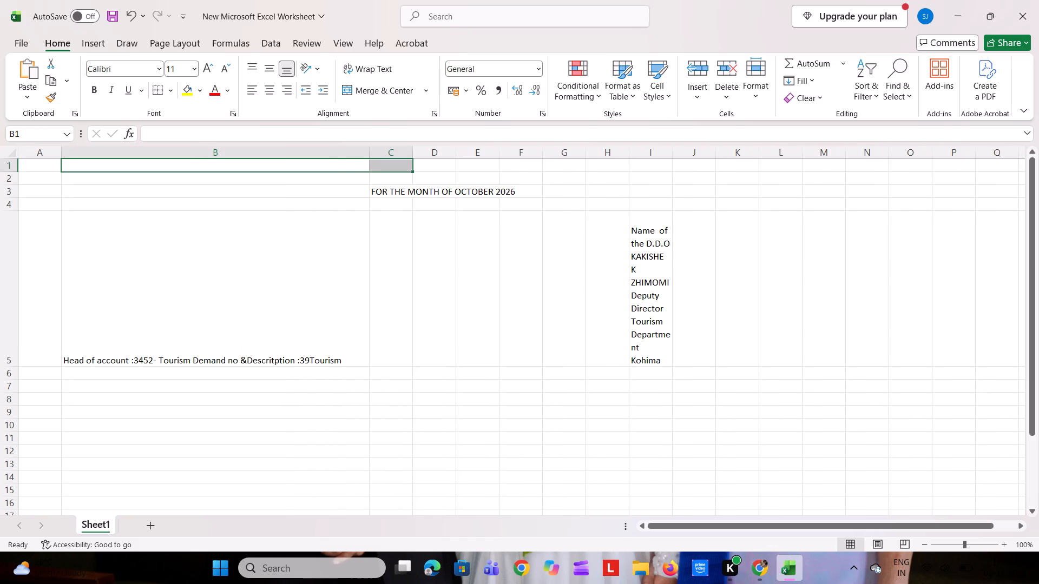
Reduce the height of row 5 to slightly more than a single text line.
{"action": "left_click_drag", "start_coordinate": [13, 366], "coordinate": [28, 242]}
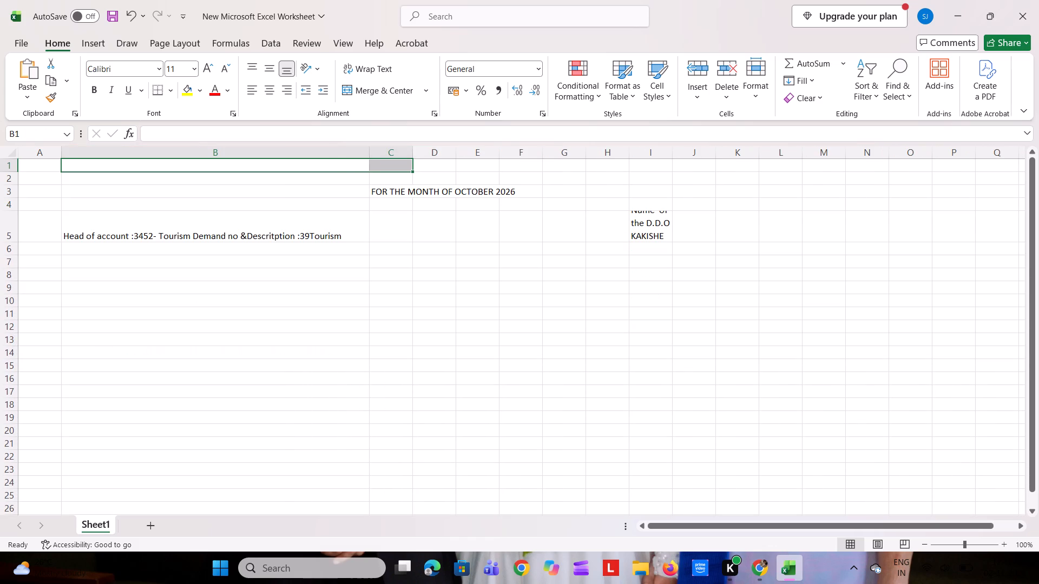
{"action": "left_click_drag", "start_coordinate": [17, 247], "coordinate": [17, 242]}
{"action": "left_click", "coordinate": [43, 275]}
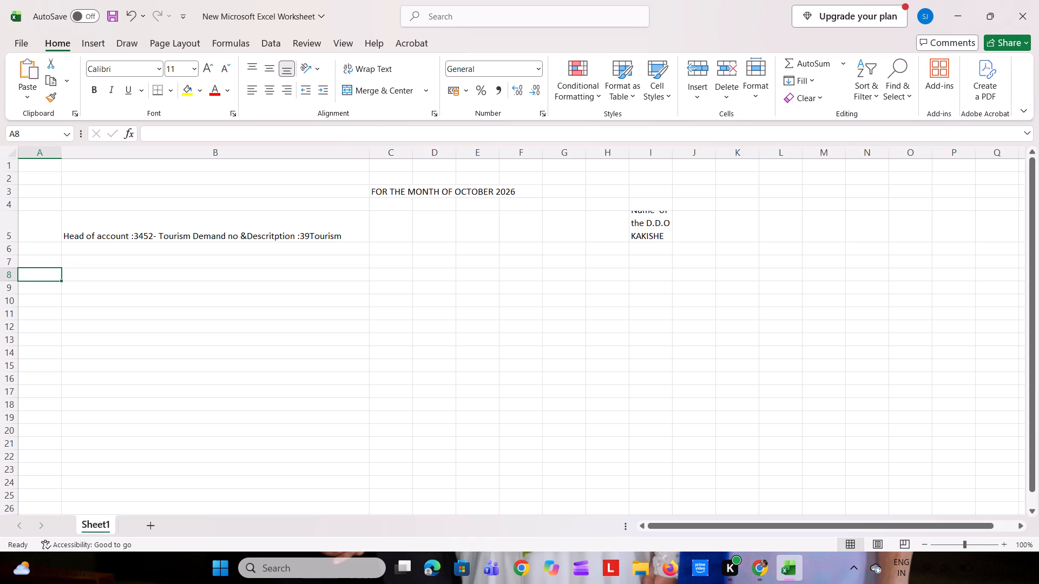
{"action": "left_click_drag", "start_coordinate": [14, 243], "coordinate": [15, 230]}
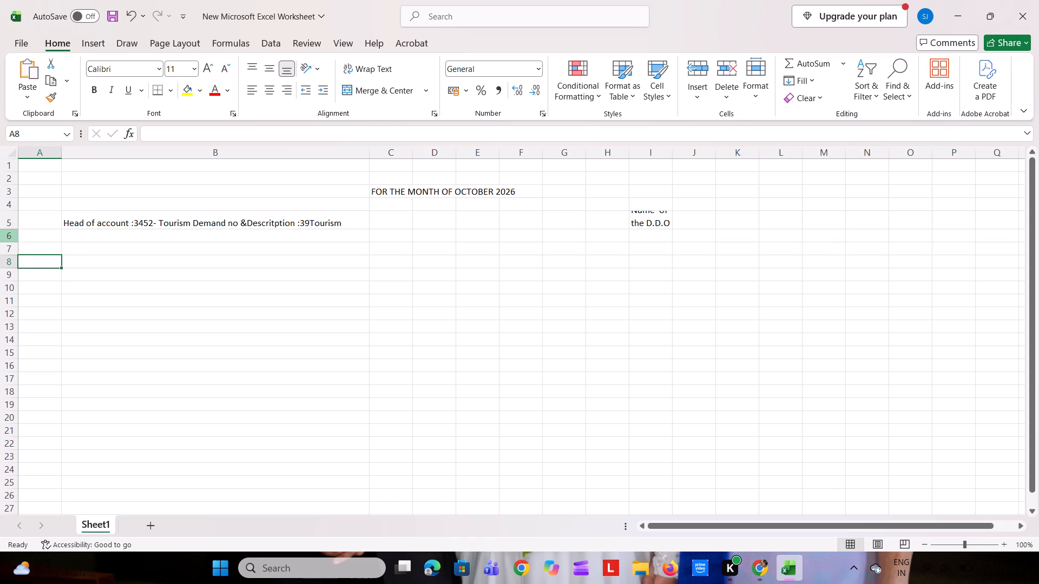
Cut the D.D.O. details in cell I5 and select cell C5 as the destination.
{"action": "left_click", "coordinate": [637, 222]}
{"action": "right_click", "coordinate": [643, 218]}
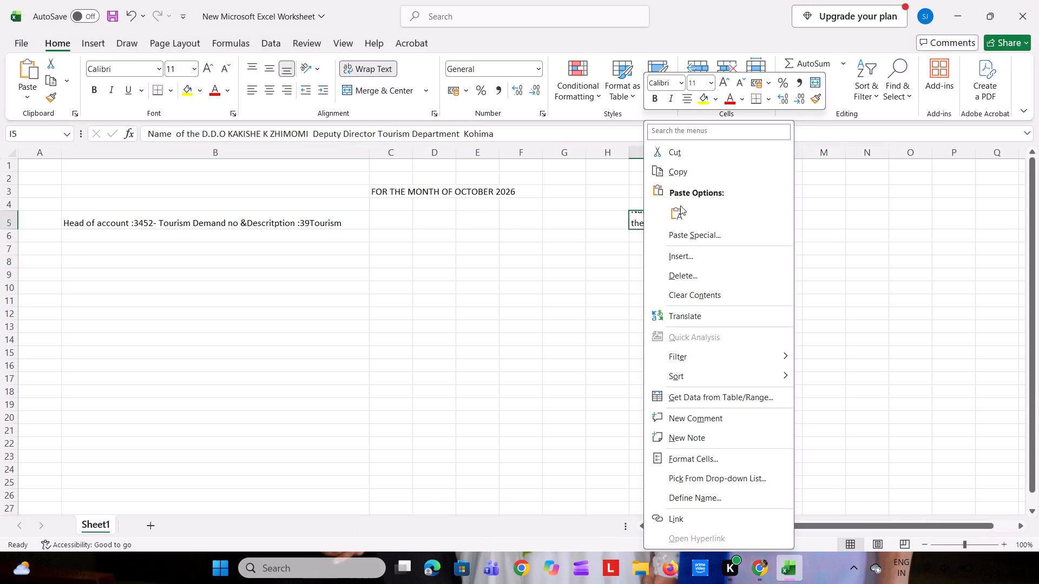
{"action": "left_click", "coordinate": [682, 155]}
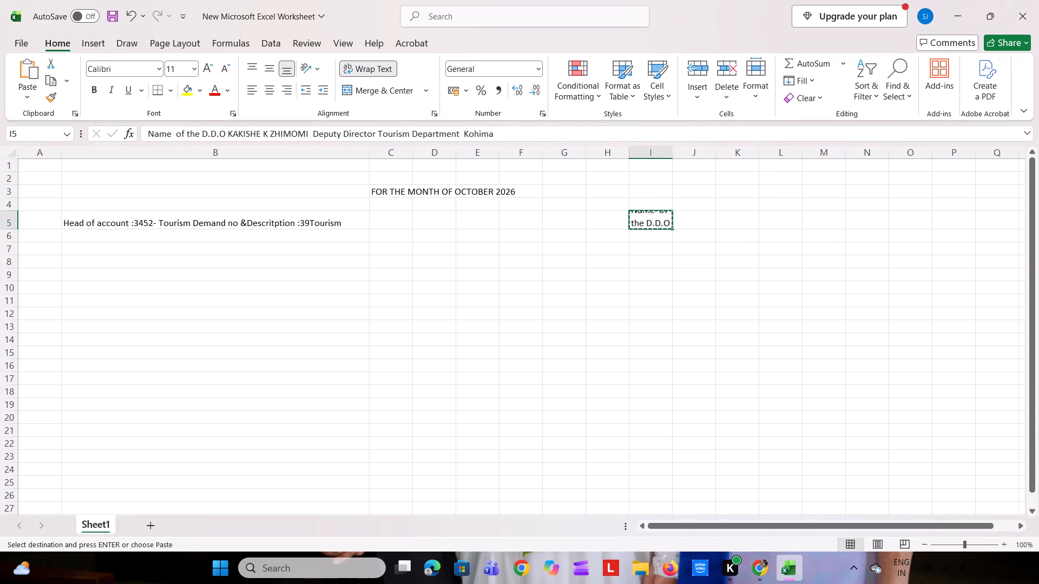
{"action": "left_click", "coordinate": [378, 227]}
Narrow column B so it closely fits the head of account text in B5.
{"action": "left_click_drag", "start_coordinate": [370, 156], "coordinate": [349, 157]}
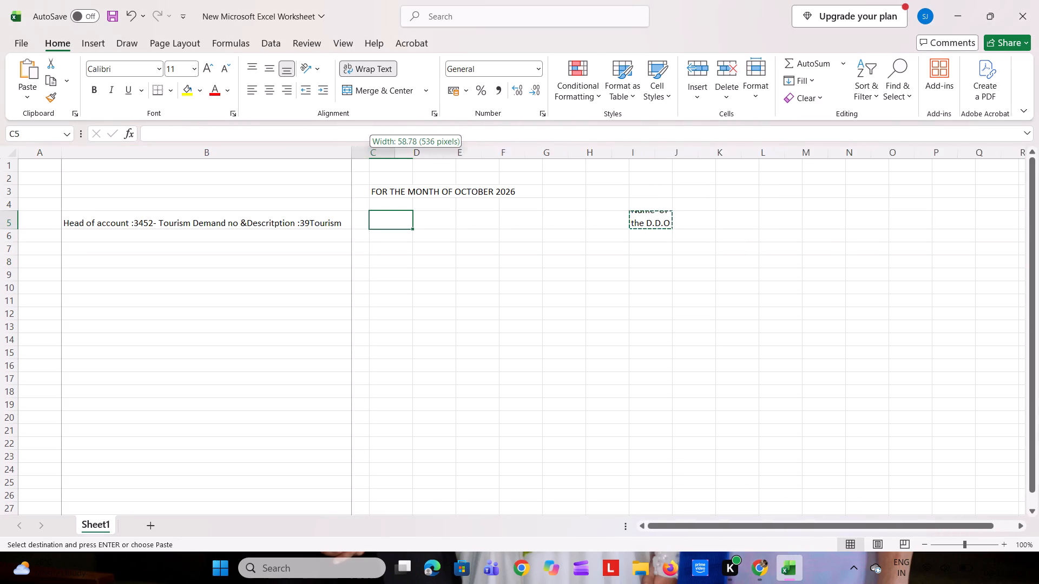
{"action": "left_click_drag", "start_coordinate": [349, 157], "coordinate": [344, 159]}
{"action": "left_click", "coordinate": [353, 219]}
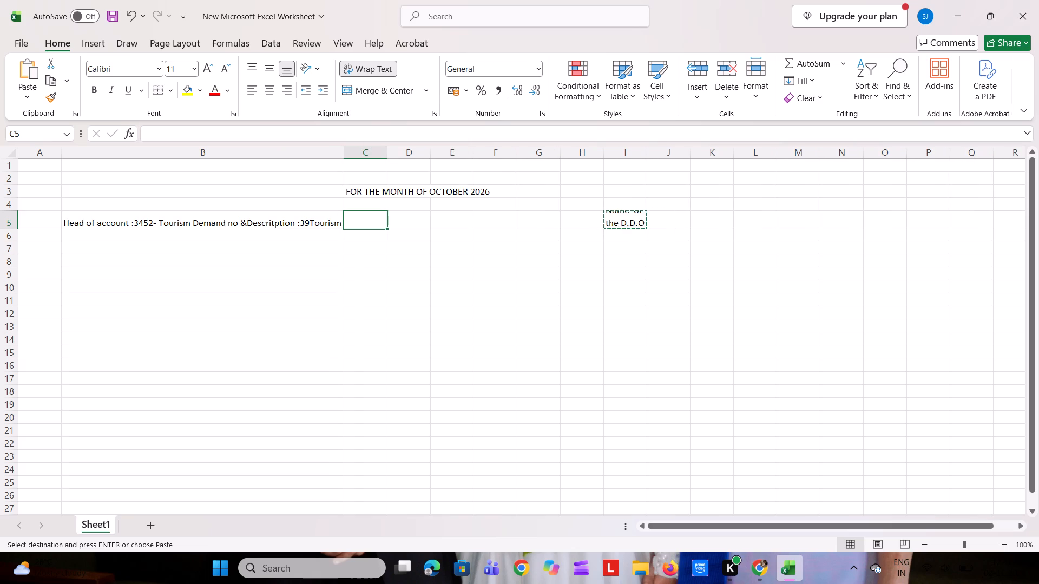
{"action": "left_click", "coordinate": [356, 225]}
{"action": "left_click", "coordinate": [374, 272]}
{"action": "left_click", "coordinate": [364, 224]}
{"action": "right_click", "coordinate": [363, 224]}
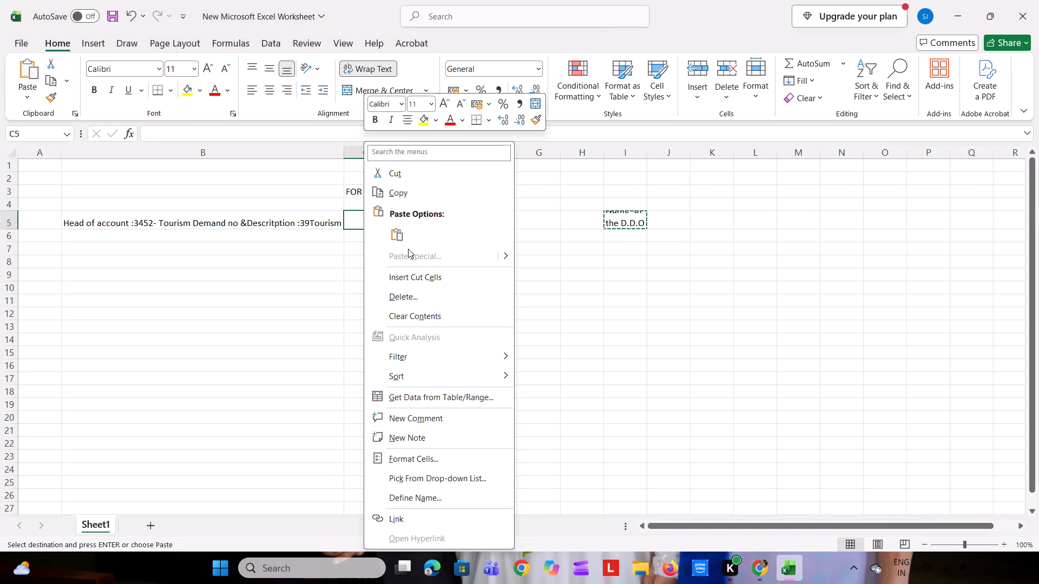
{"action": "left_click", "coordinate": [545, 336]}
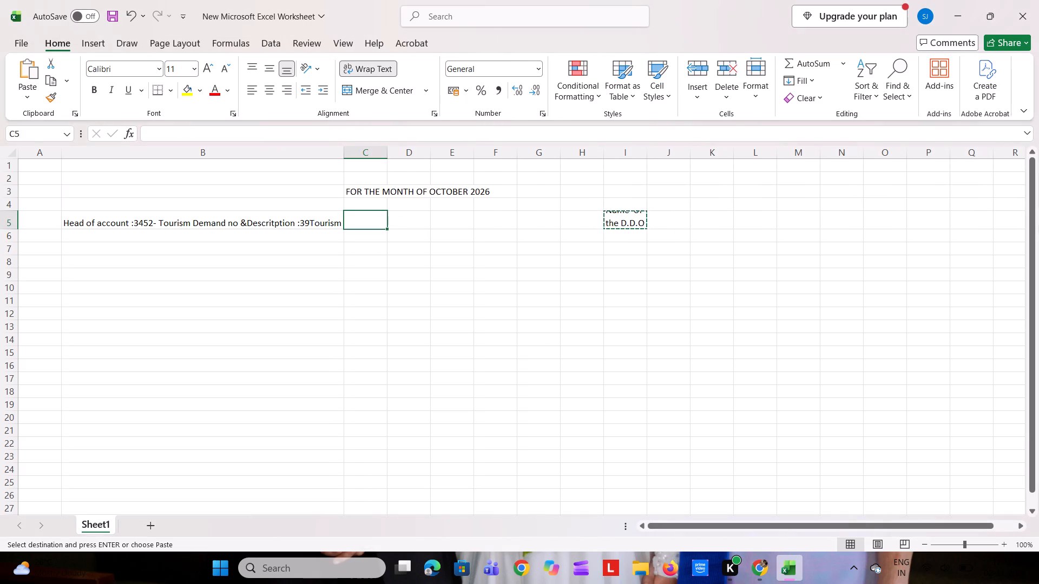
Move the D.D.O. details from cell I5 to cell B15.
{"action": "right_click", "coordinate": [616, 222]}
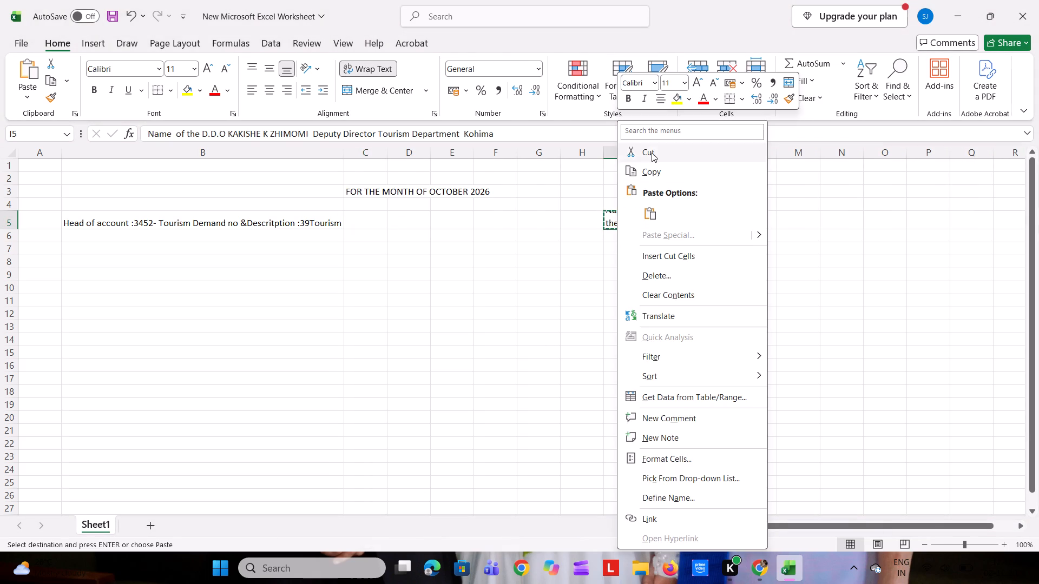
{"action": "left_click", "coordinate": [652, 152]}
{"action": "right_click", "coordinate": [84, 348]}
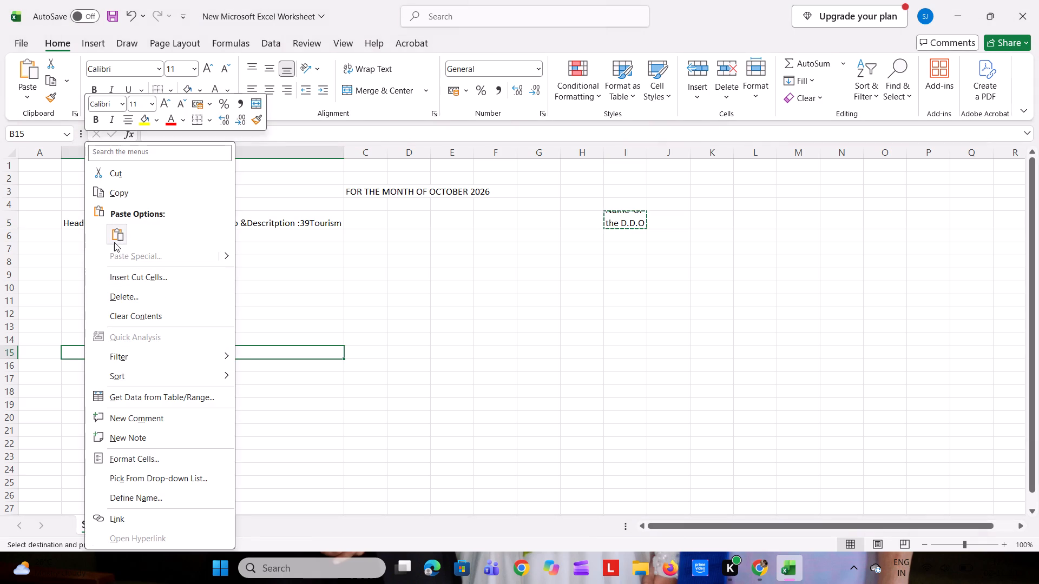
{"action": "left_click", "coordinate": [115, 240]}
{"action": "left_click", "coordinate": [483, 353]}
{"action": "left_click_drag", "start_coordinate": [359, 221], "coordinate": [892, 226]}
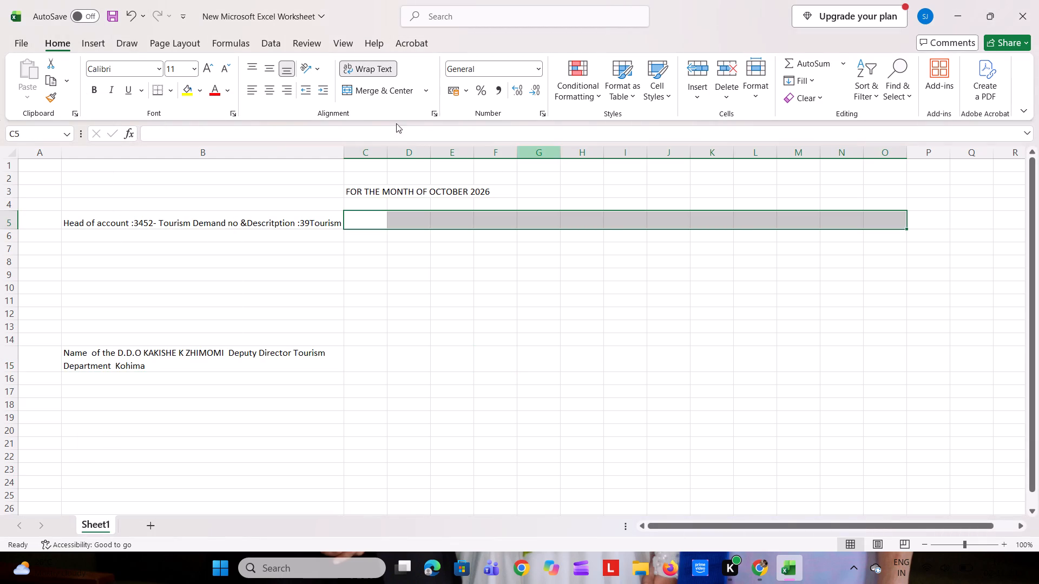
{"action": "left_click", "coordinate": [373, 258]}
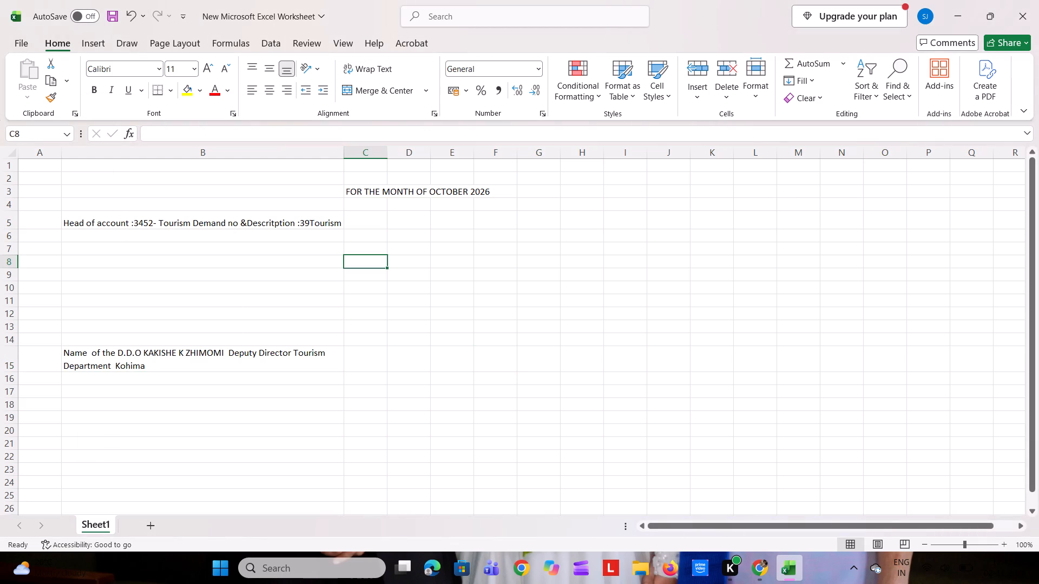
Move the D.D.O. details from cell B15 to cell C5.
{"action": "left_click", "coordinate": [78, 354]}
{"action": "right_click", "coordinate": [82, 355]}
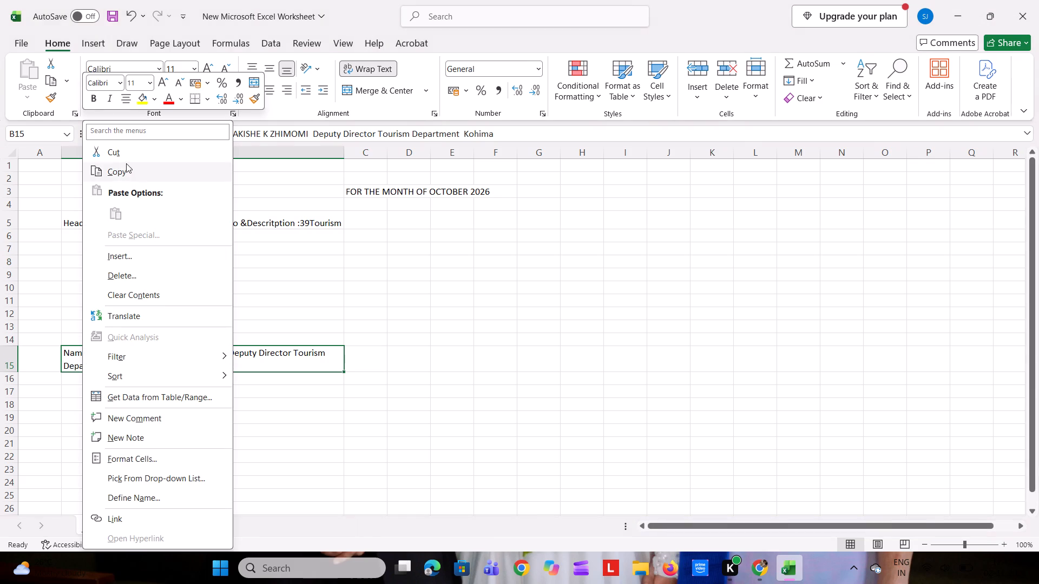
{"action": "left_click", "coordinate": [126, 152]}
{"action": "right_click", "coordinate": [361, 220]}
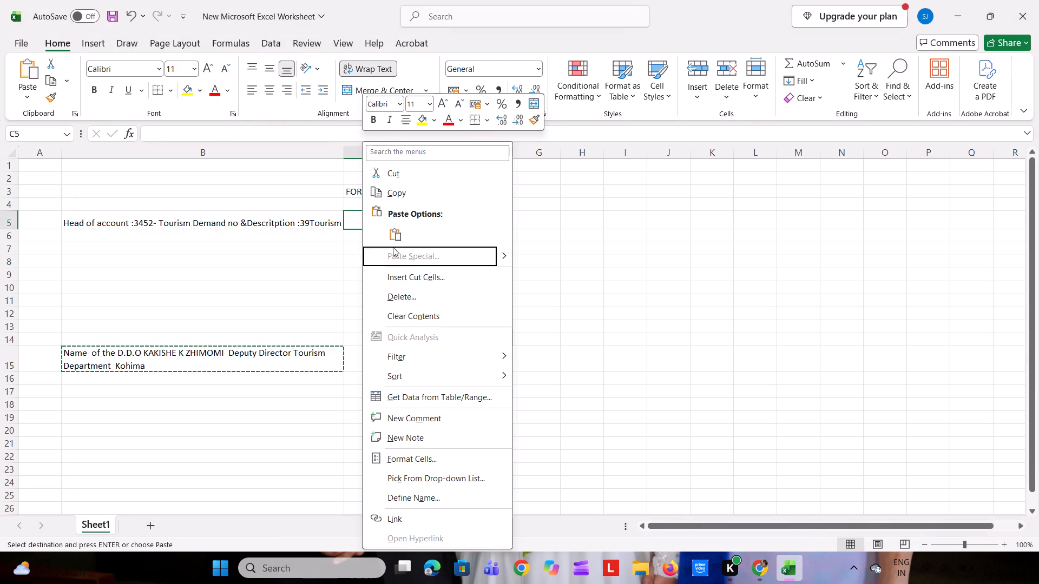
{"action": "left_click", "coordinate": [394, 236]}
{"action": "left_click", "coordinate": [465, 257]}
Widen column C until the D.D.O. details in C5 wrap onto only two lines.
{"action": "left_click_drag", "start_coordinate": [391, 152], "coordinate": [406, 154]}
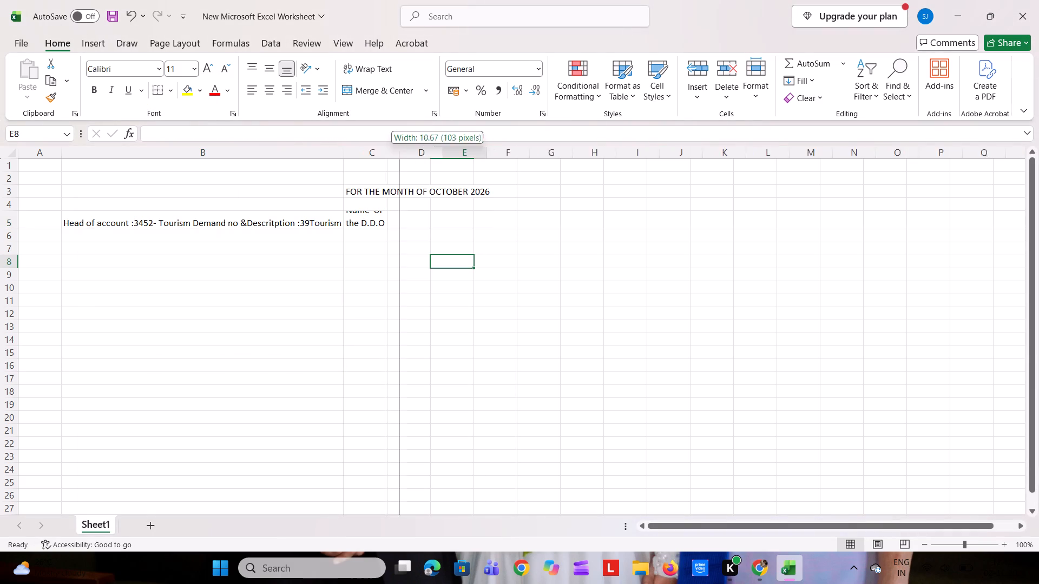
{"action": "left_click_drag", "start_coordinate": [406, 154], "coordinate": [412, 154]}
{"action": "left_click_drag", "start_coordinate": [412, 154], "coordinate": [465, 158]}
{"action": "left_click_drag", "start_coordinate": [465, 158], "coordinate": [496, 160]}
{"action": "left_click_drag", "start_coordinate": [496, 160], "coordinate": [530, 162]}
{"action": "left_click_drag", "start_coordinate": [491, 151], "coordinate": [526, 153]}
{"action": "left_click_drag", "start_coordinate": [526, 153], "coordinate": [543, 154]}
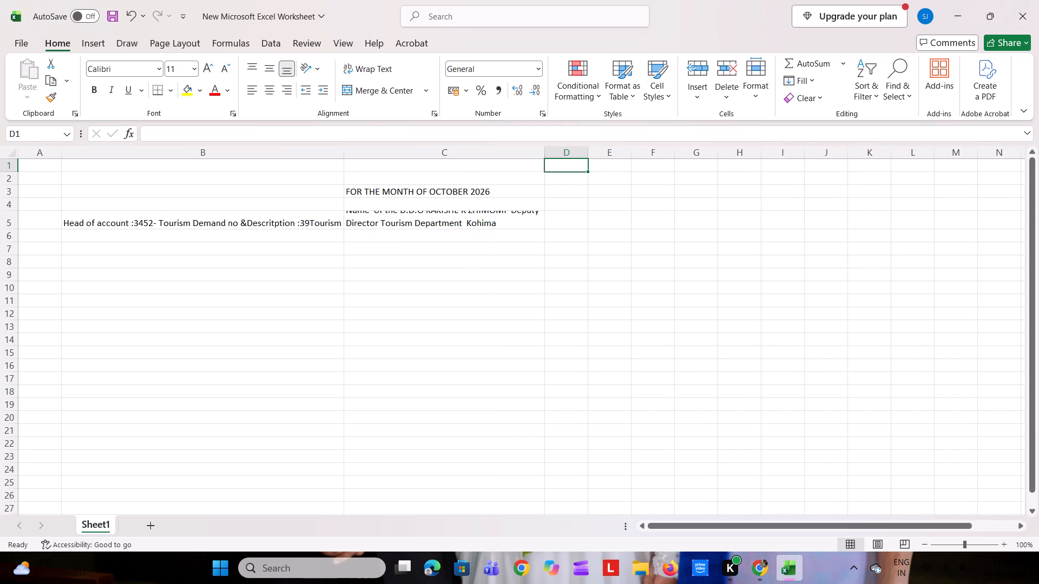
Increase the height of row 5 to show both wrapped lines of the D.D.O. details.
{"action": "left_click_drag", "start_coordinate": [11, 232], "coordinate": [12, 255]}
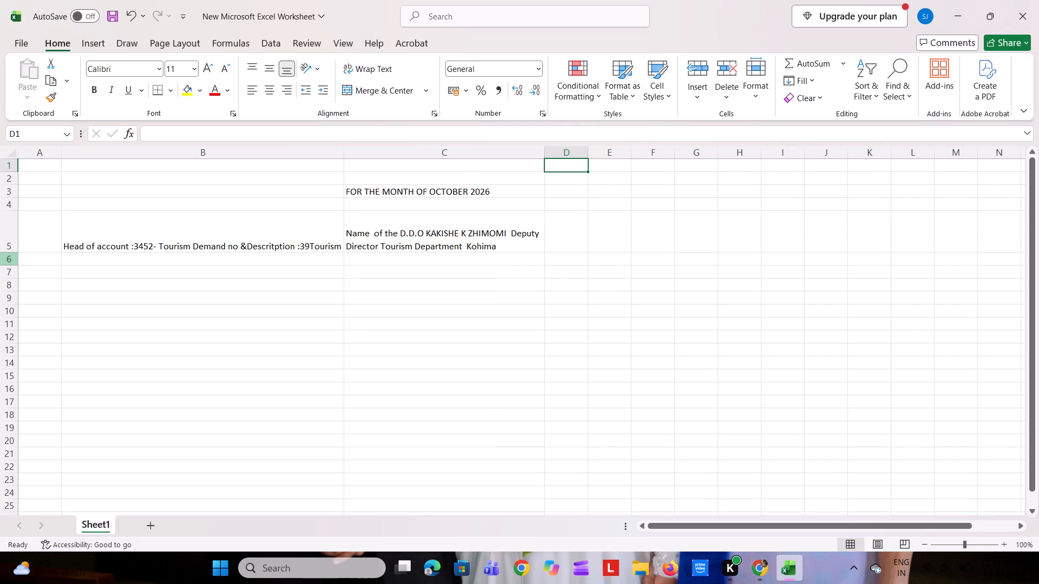
Widen column C further until the D.D.O. details in C5 fit on a single line.
{"action": "left_click_drag", "start_coordinate": [542, 154], "coordinate": [564, 154]}
{"action": "left_click_drag", "start_coordinate": [564, 154], "coordinate": [582, 154]}
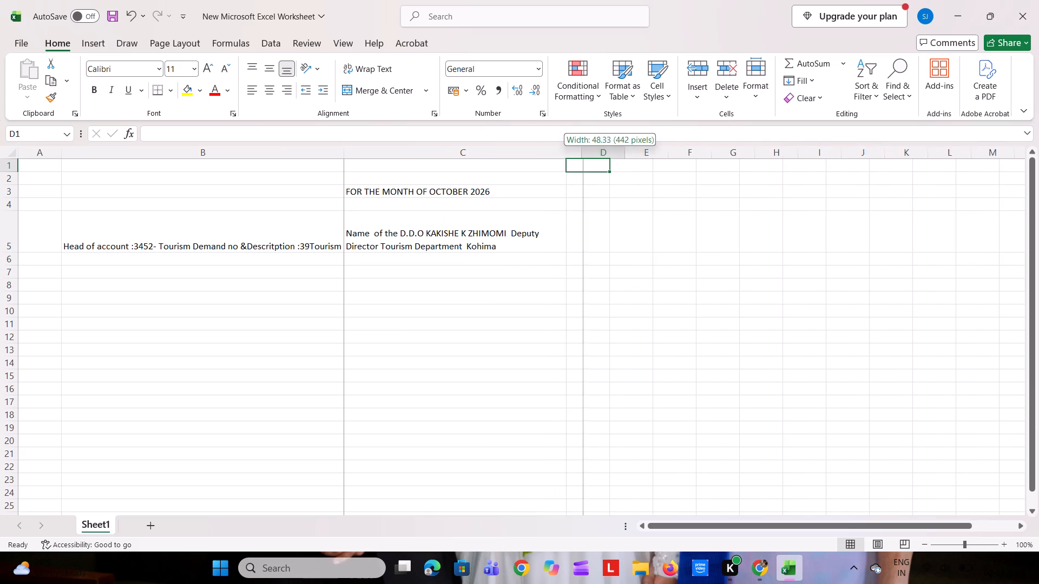
{"action": "left_click_drag", "start_coordinate": [582, 154], "coordinate": [586, 154]}
{"action": "left_click_drag", "start_coordinate": [586, 154], "coordinate": [609, 154]}
{"action": "left_click_drag", "start_coordinate": [609, 154], "coordinate": [623, 151]}
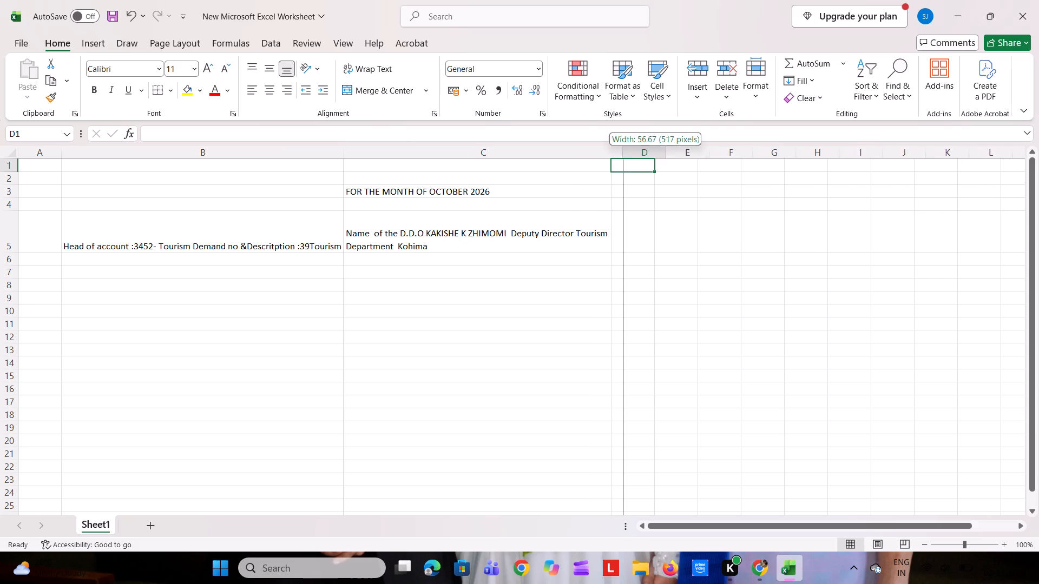
{"action": "left_click_drag", "start_coordinate": [623, 151], "coordinate": [631, 150]}
{"action": "left_click_drag", "start_coordinate": [631, 150], "coordinate": [653, 151]}
{"action": "left_click_drag", "start_coordinate": [653, 151], "coordinate": [666, 153]}
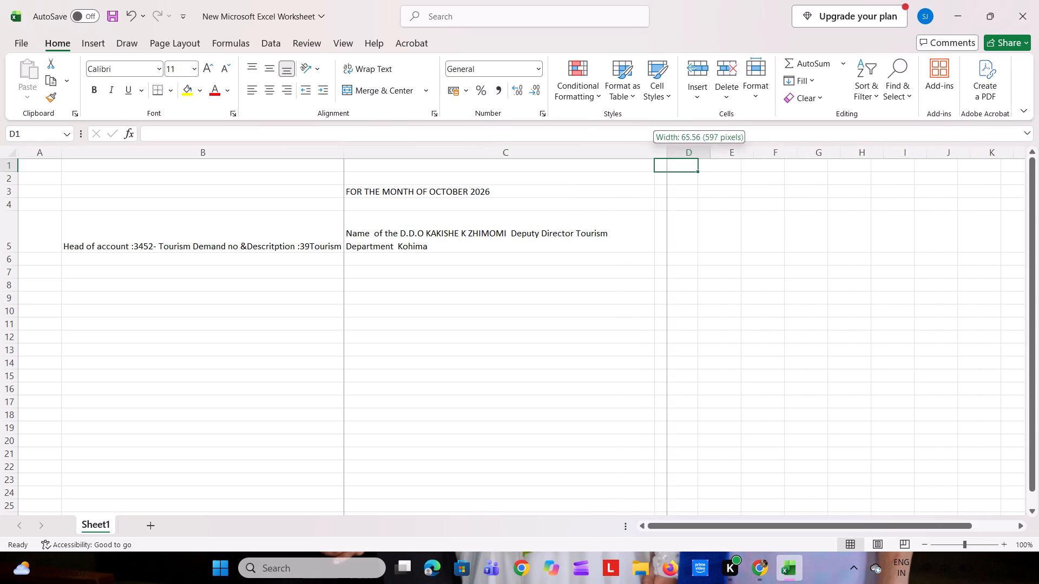
{"action": "left_click_drag", "start_coordinate": [666, 153], "coordinate": [680, 154]}
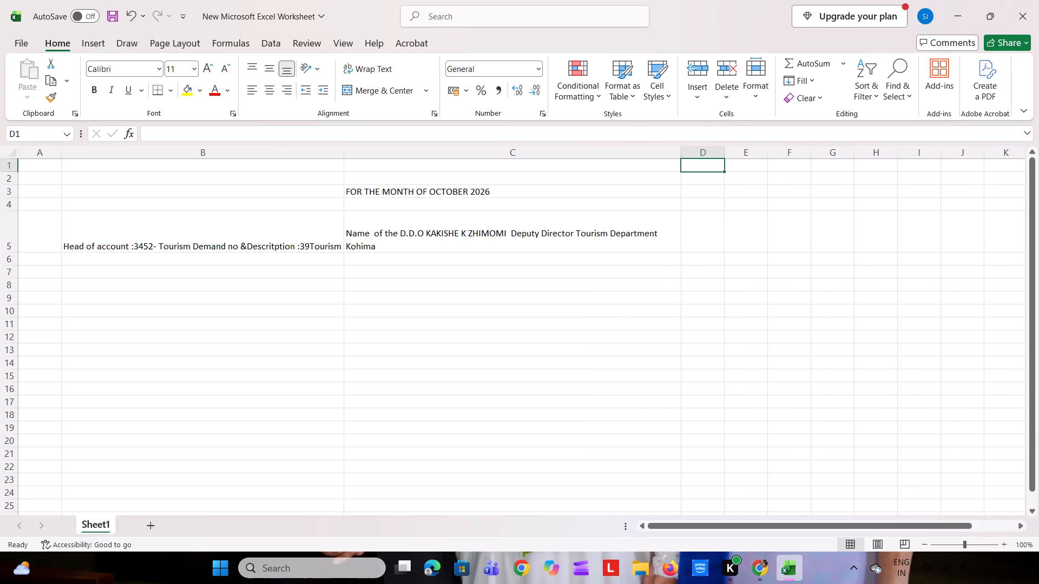
{"action": "left_click_drag", "start_coordinate": [678, 154], "coordinate": [721, 155]}
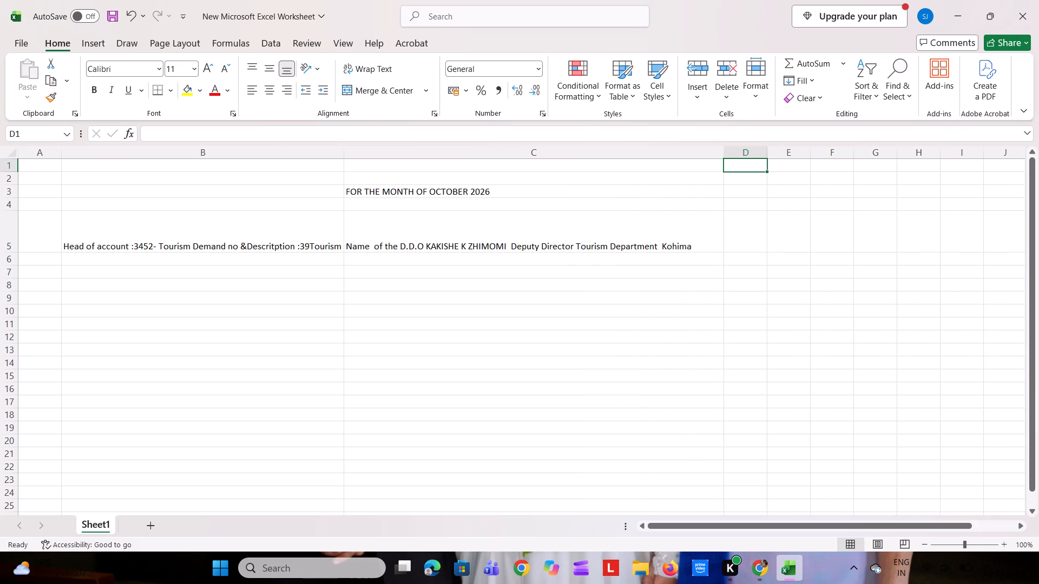
Reduce the height of row 5 to a single text line.
{"action": "left_click_drag", "start_coordinate": [8, 254], "coordinate": [15, 224]}
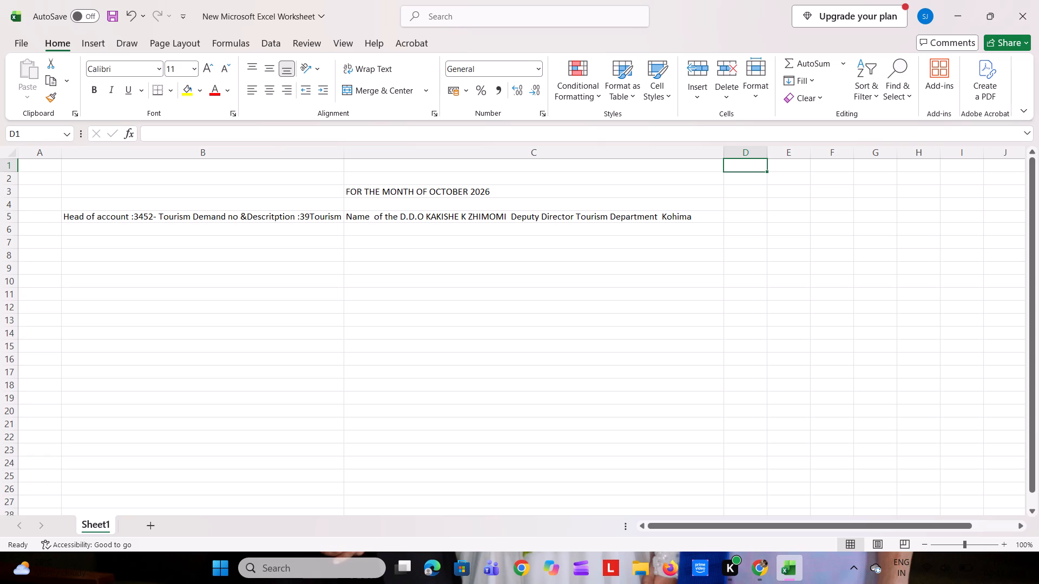
{"action": "left_click", "coordinate": [214, 284]}
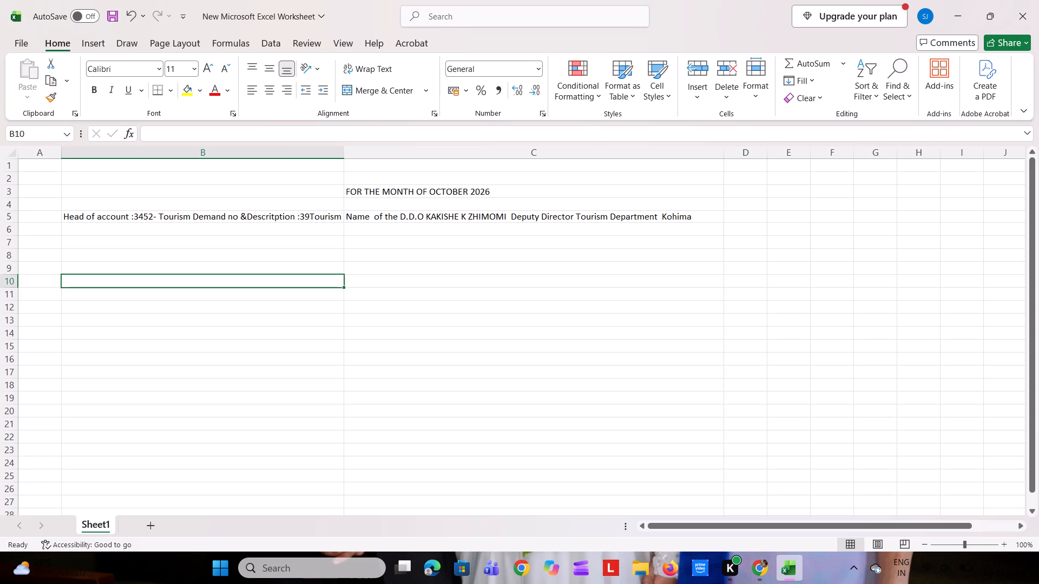
Narrow column B to about half its width, ending just past "Head of account :3452- Tourism" in B5.
{"action": "left_click_drag", "start_coordinate": [344, 150], "coordinate": [203, 140]}
{"action": "left_click_drag", "start_coordinate": [203, 140], "coordinate": [185, 139]}
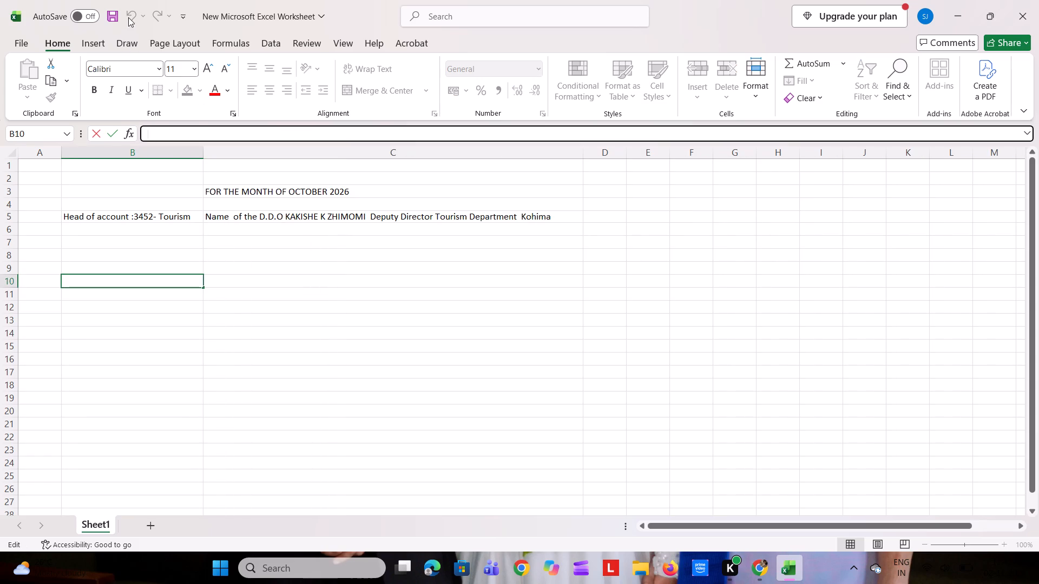
{"action": "left_click", "coordinate": [199, 108]}
Close the New Microsoft Excel Worksheet workbook.
{"action": "left_click", "coordinate": [1010, 8]}
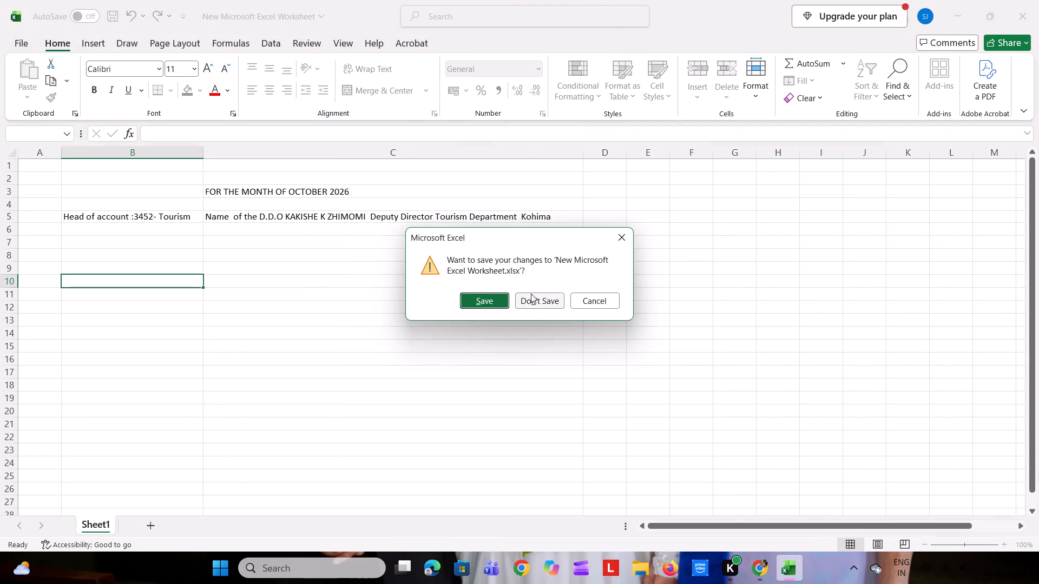
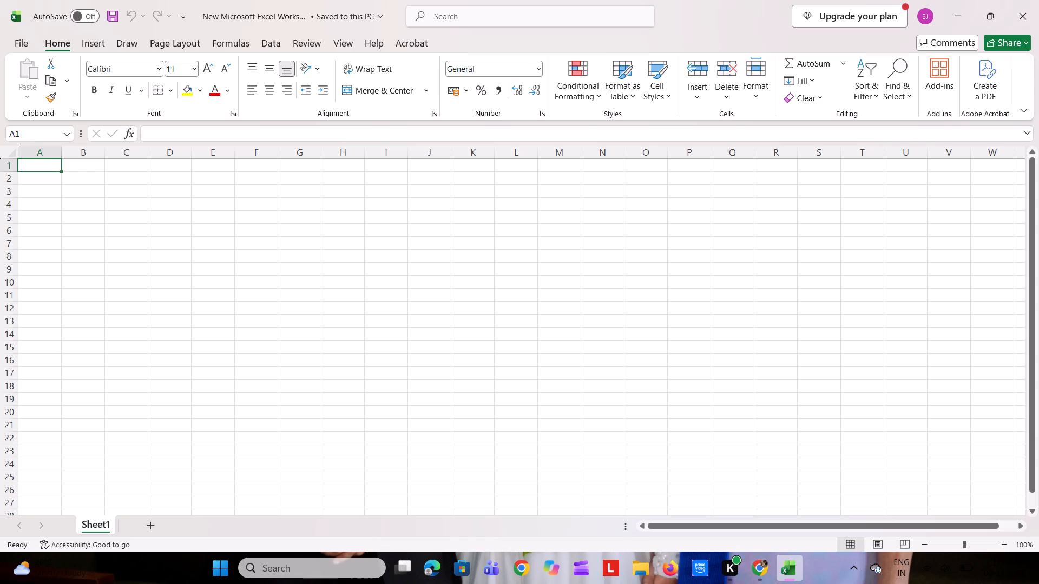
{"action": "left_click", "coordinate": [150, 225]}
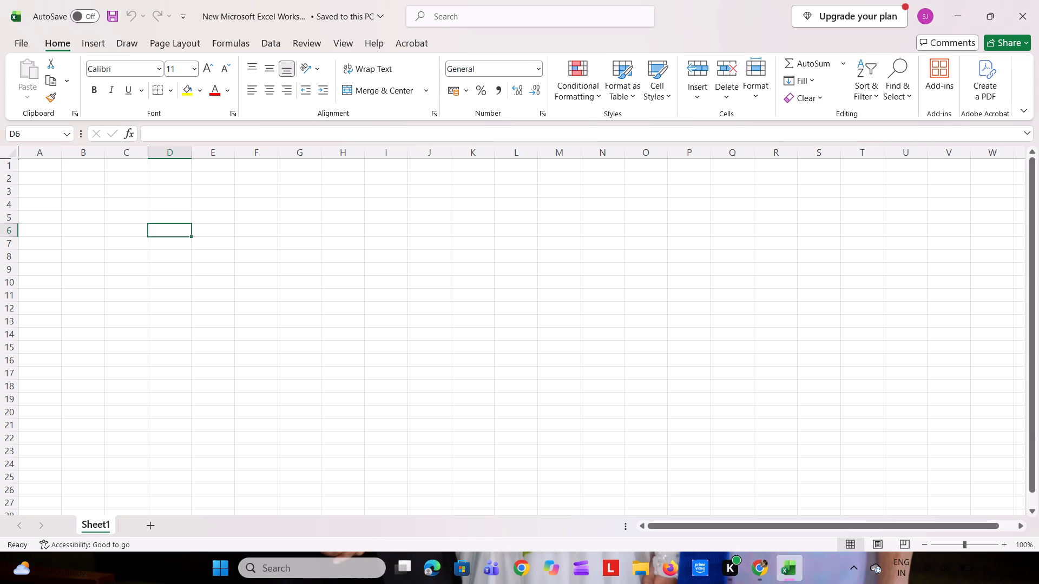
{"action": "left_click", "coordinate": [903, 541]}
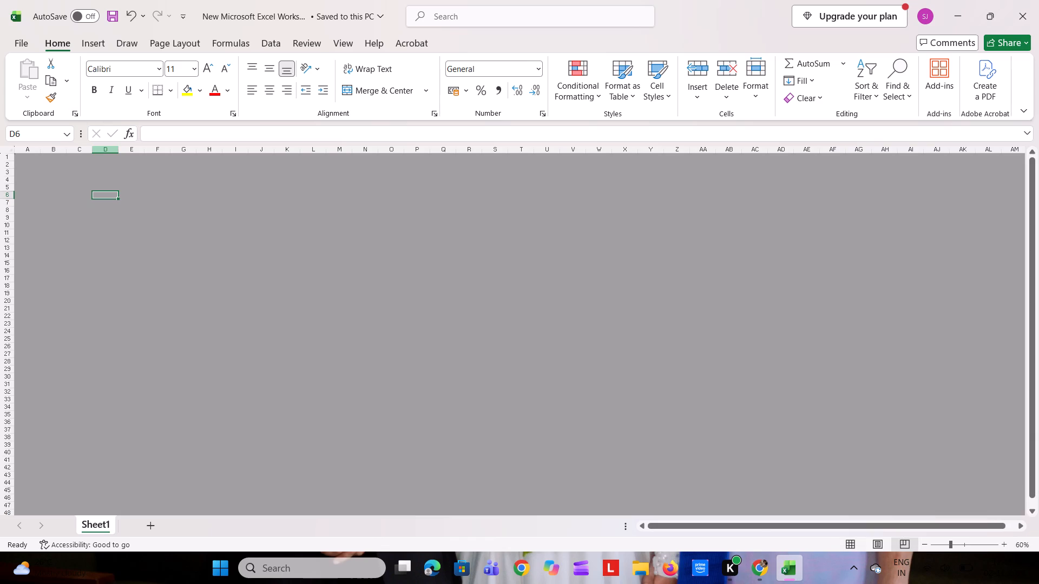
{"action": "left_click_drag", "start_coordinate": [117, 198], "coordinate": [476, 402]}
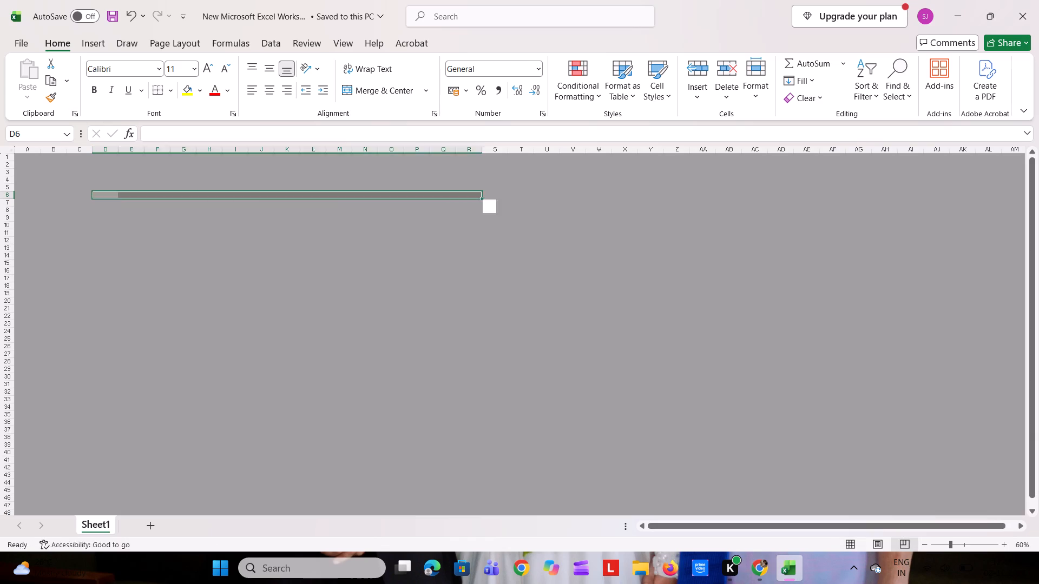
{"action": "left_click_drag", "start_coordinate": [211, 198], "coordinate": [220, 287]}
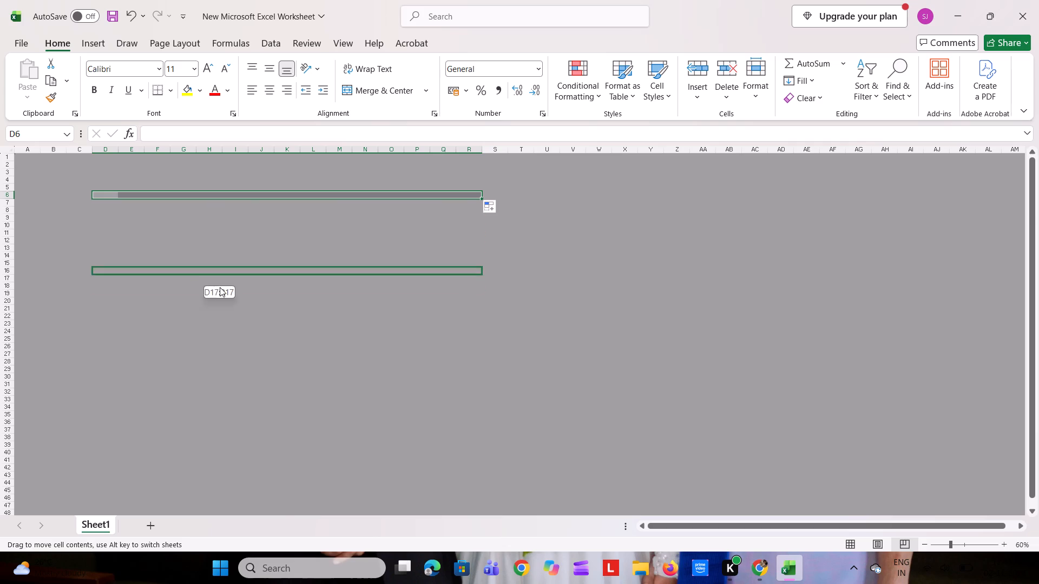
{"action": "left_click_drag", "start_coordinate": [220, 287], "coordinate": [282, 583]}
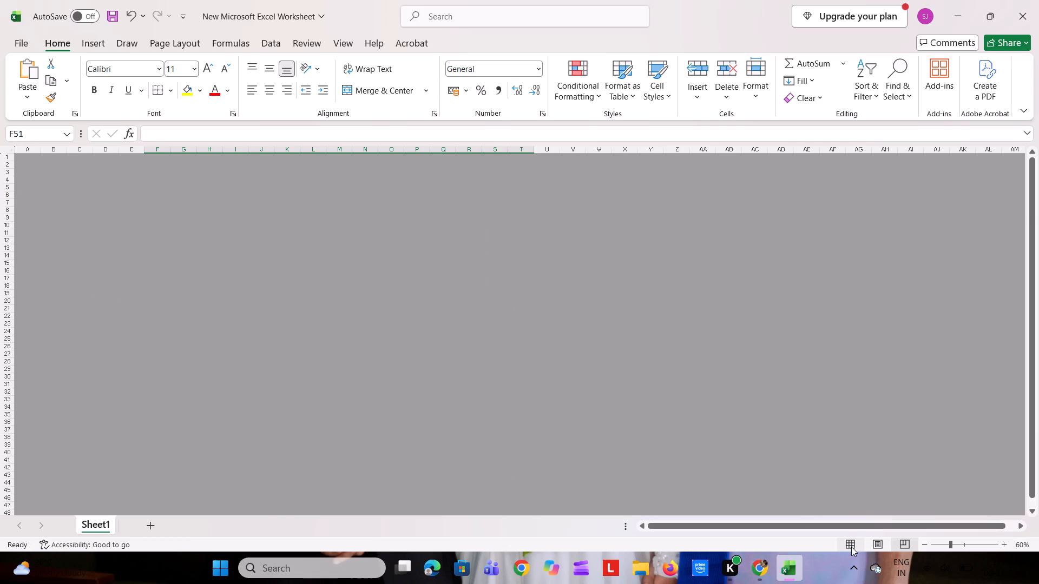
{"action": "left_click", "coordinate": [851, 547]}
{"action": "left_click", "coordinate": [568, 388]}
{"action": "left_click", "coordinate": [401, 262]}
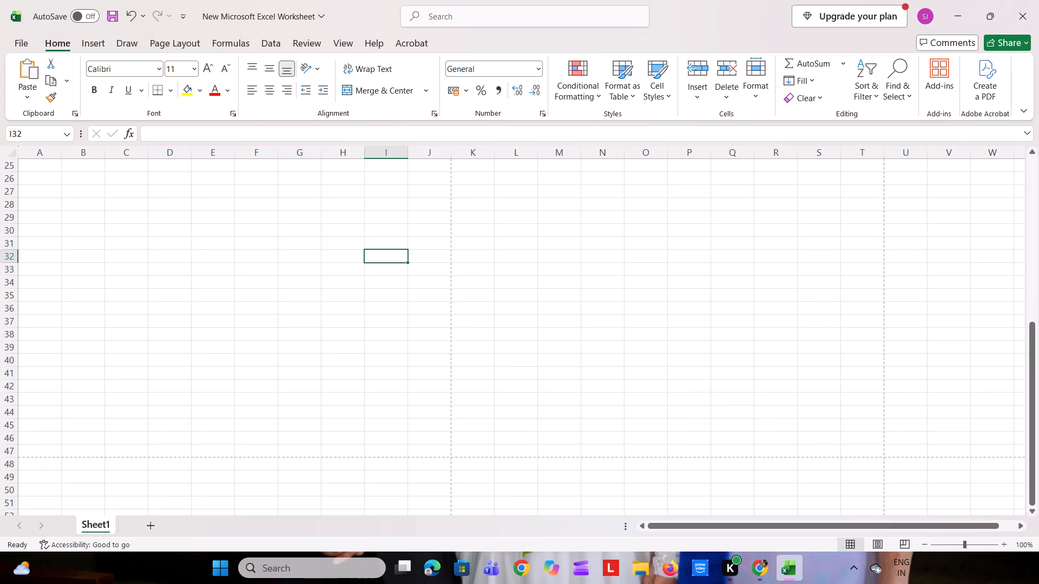
Merge and center cells C26:F26 for the sheet's month heading.
{"action": "left_click", "coordinate": [96, 180]}
{"action": "left_click_drag", "start_coordinate": [111, 180], "coordinate": [281, 199]}
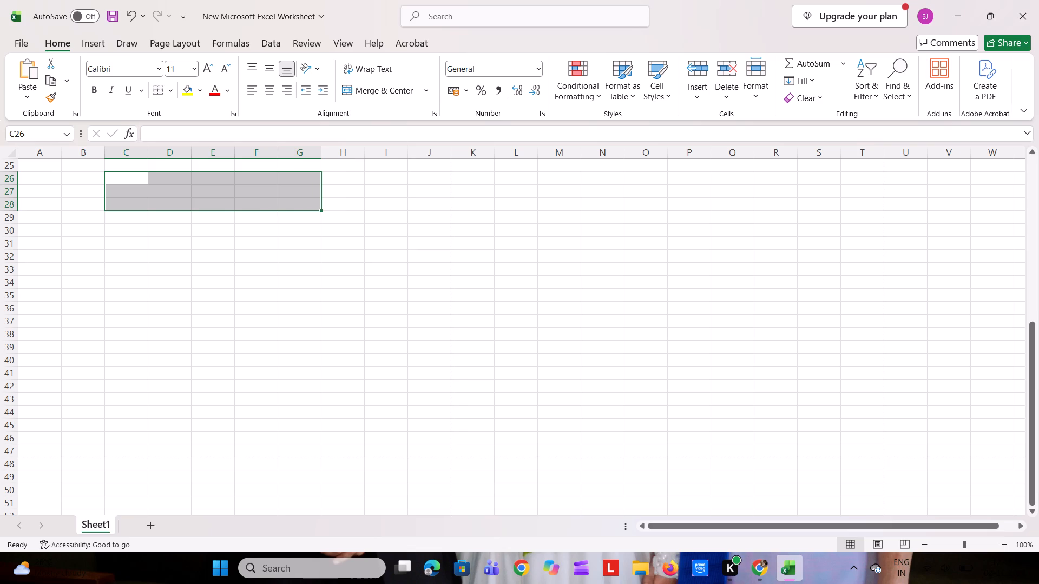
{"action": "left_click", "coordinate": [267, 246]}
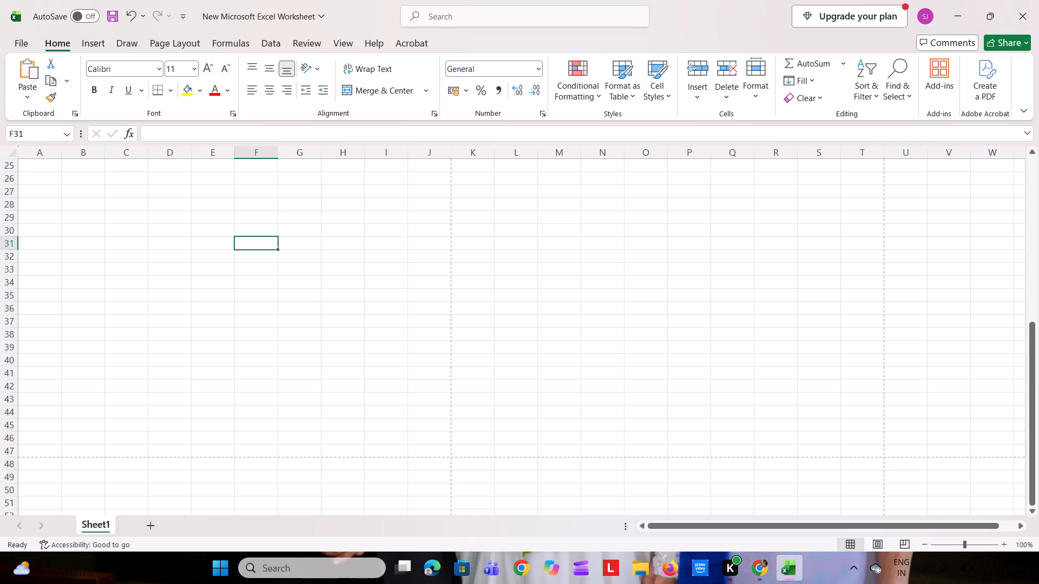
{"action": "left_click_drag", "start_coordinate": [122, 180], "coordinate": [262, 180]}
{"action": "left_click", "coordinate": [351, 65]}
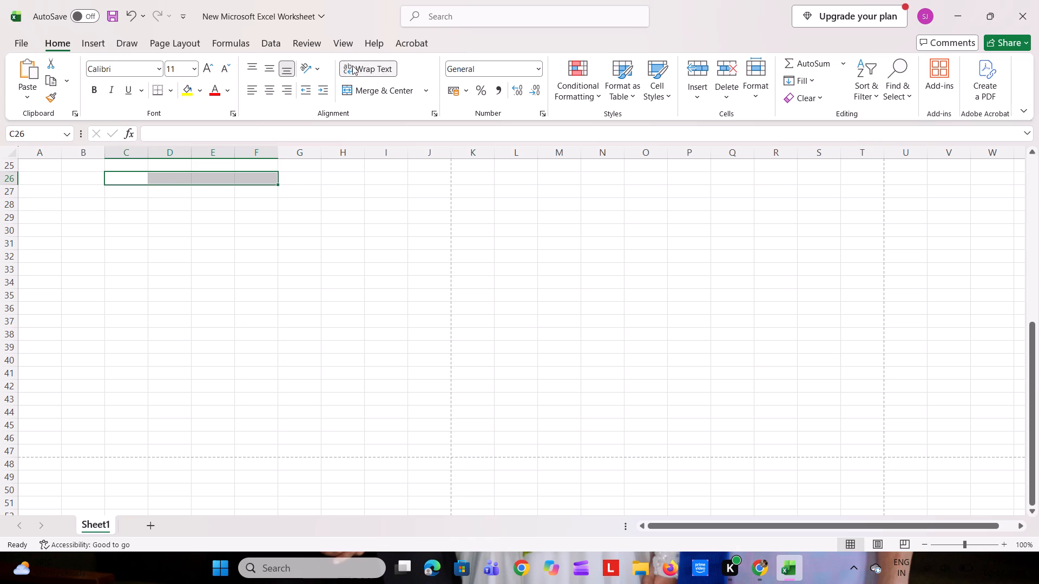
{"action": "left_click", "coordinate": [370, 85]}
Enter "For the Month of October 2026" in the merged cell C26.
{"action": "double_click", "coordinate": [148, 179]}
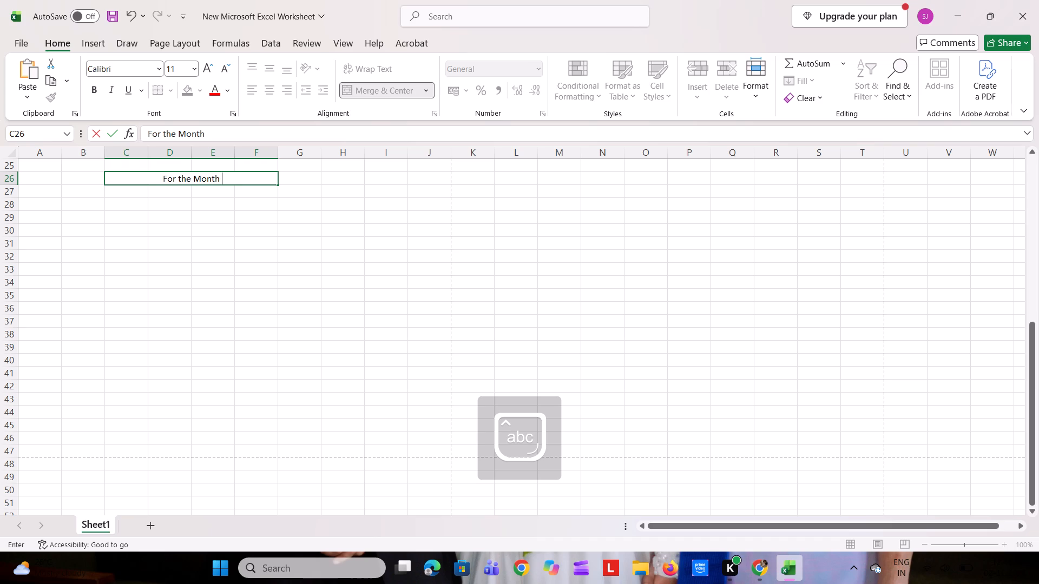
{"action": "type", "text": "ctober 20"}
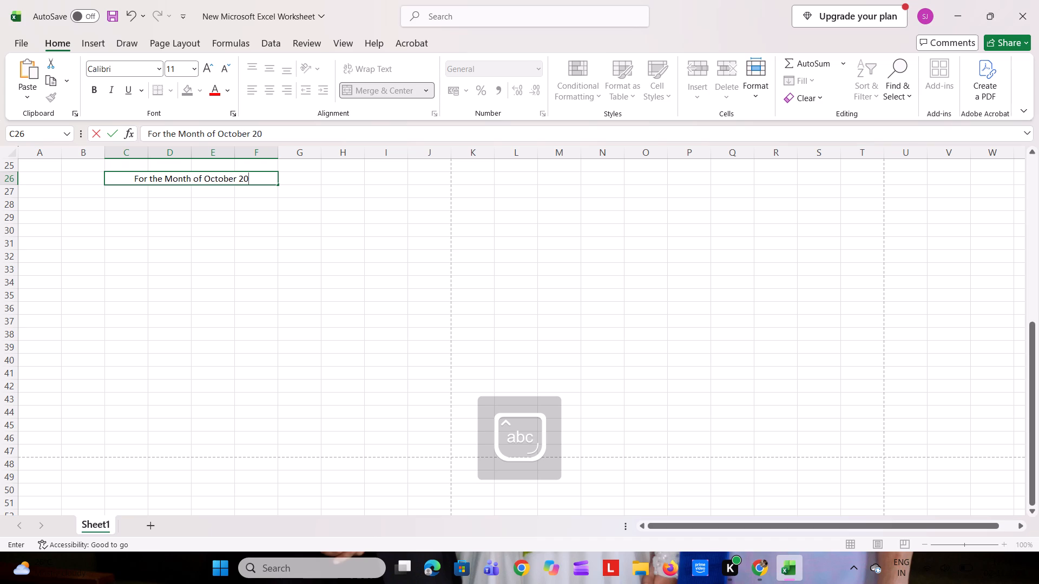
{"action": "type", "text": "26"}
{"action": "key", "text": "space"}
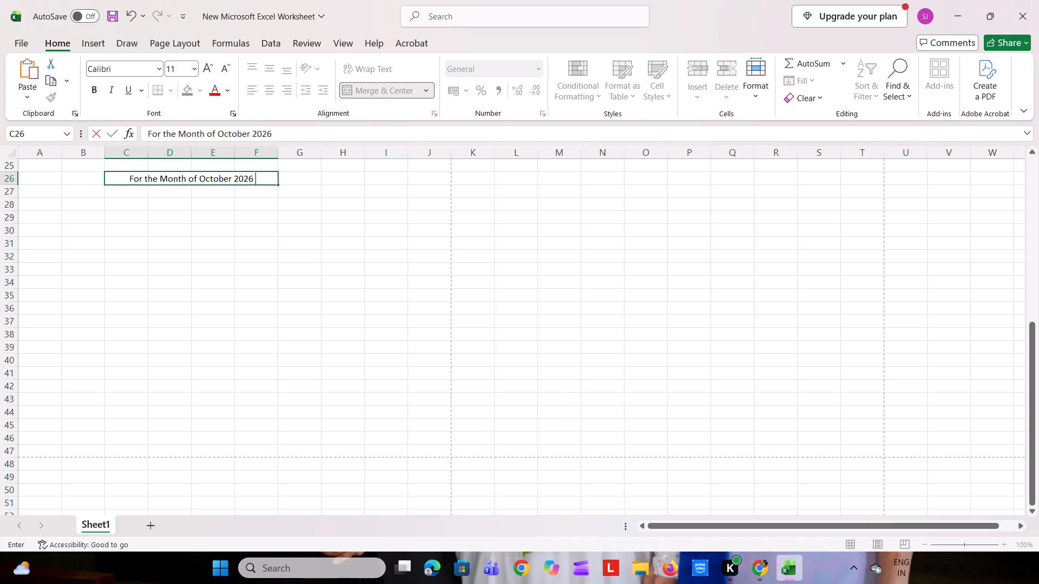
{"action": "left_click", "coordinate": [141, 228]}
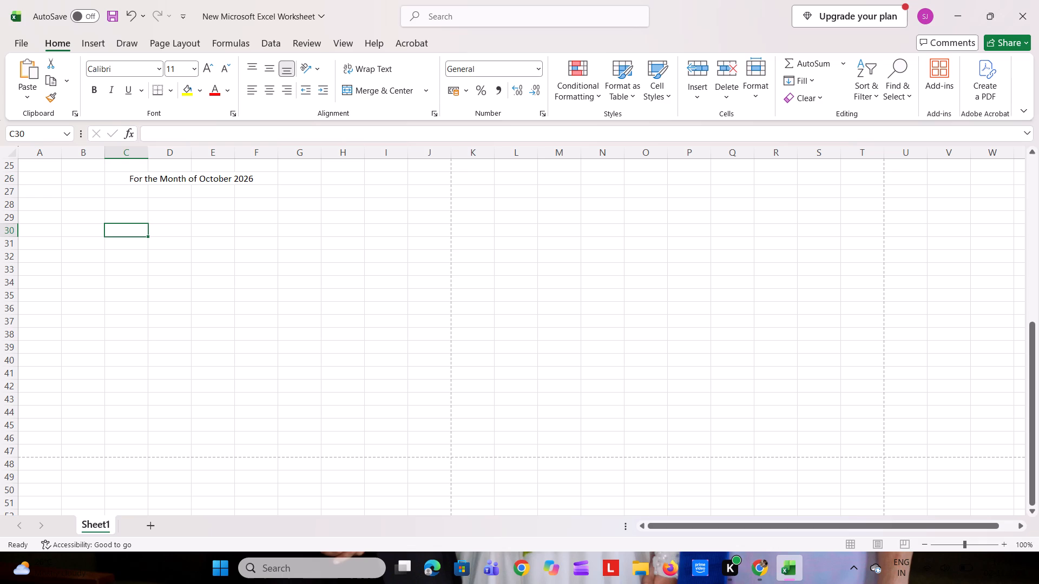
Merge and center the row 28 cells from column A through column P.
{"action": "left_click_drag", "start_coordinate": [38, 206], "coordinate": [455, 235]}
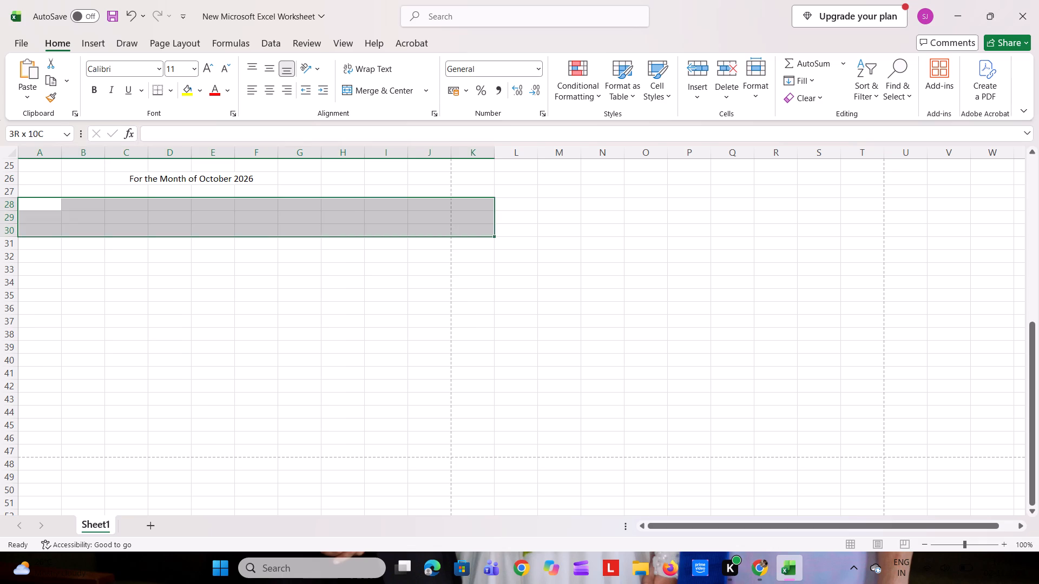
{"action": "left_click_drag", "start_coordinate": [455, 235], "coordinate": [707, 205]}
{"action": "left_click", "coordinate": [380, 89]}
{"action": "left_click", "coordinate": [570, 262]}
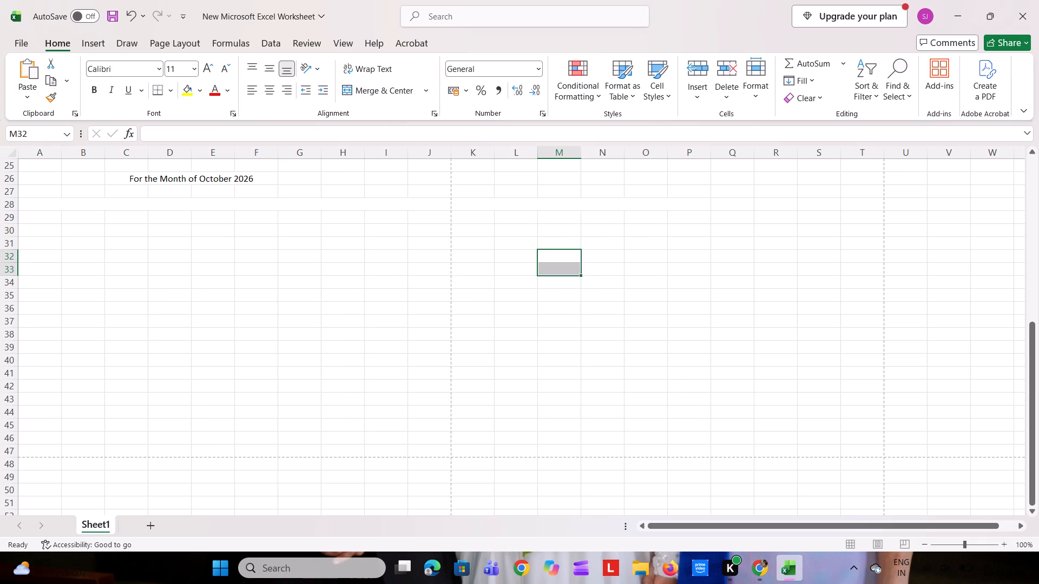
{"action": "left_click", "coordinate": [811, 407]}
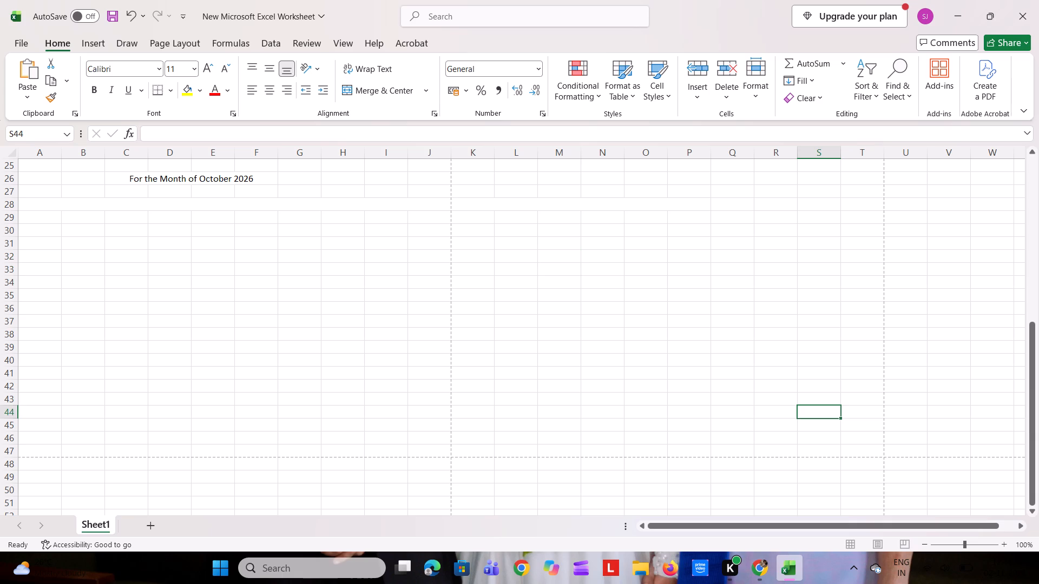
Insert a page break at cell M37.
{"action": "left_click", "coordinate": [563, 322]}
{"action": "left_click", "coordinate": [882, 542]}
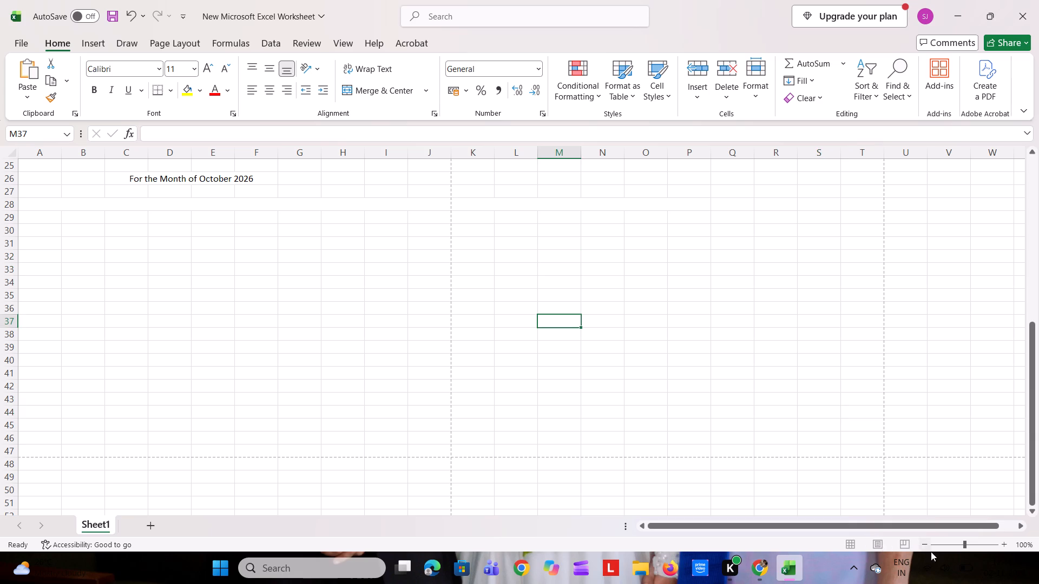
{"action": "left_click", "coordinate": [189, 39]}
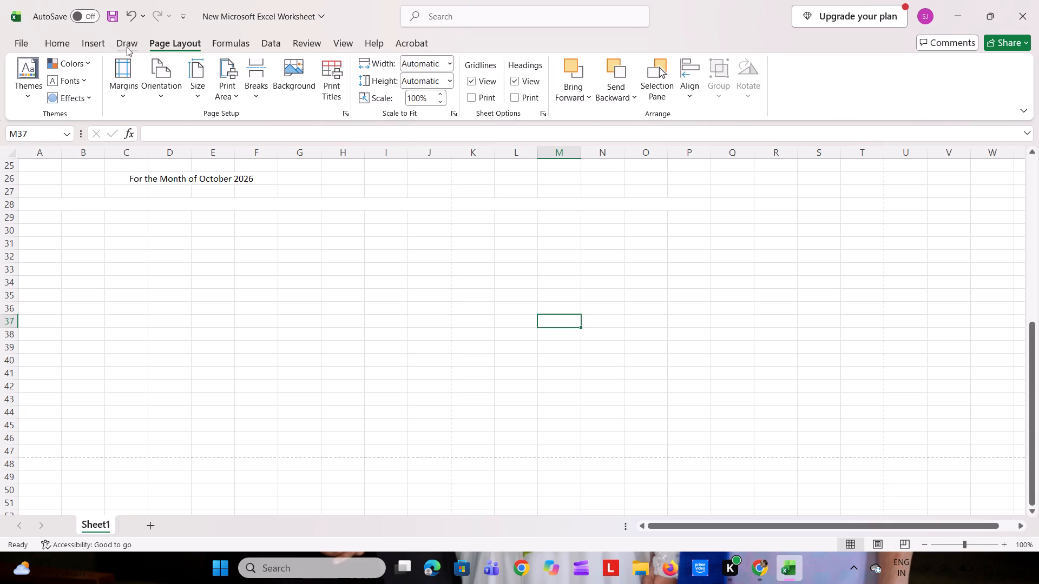
{"action": "left_click", "coordinate": [253, 101]}
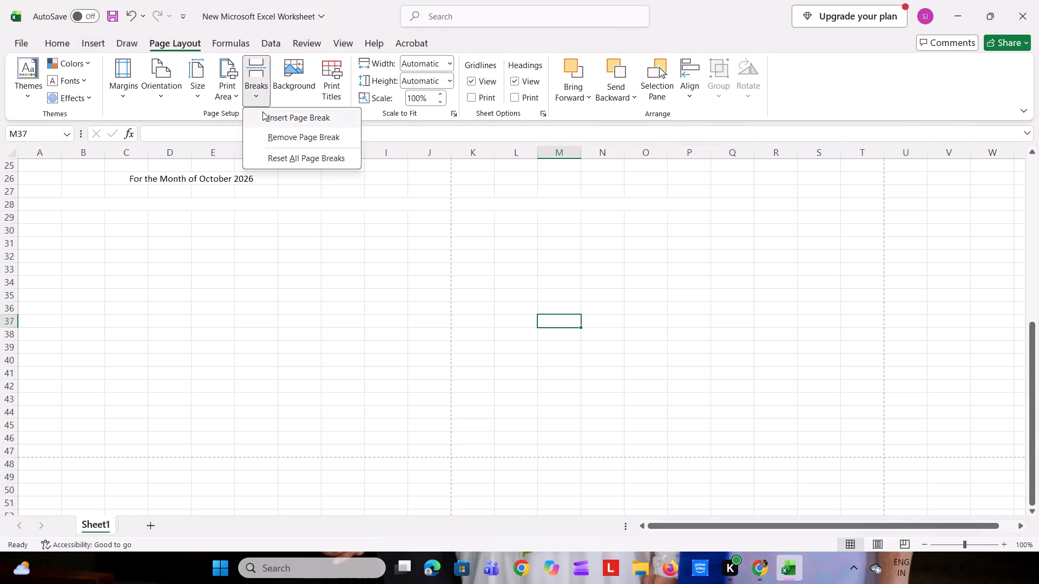
{"action": "left_click", "coordinate": [264, 114]}
{"action": "left_click", "coordinate": [253, 93]}
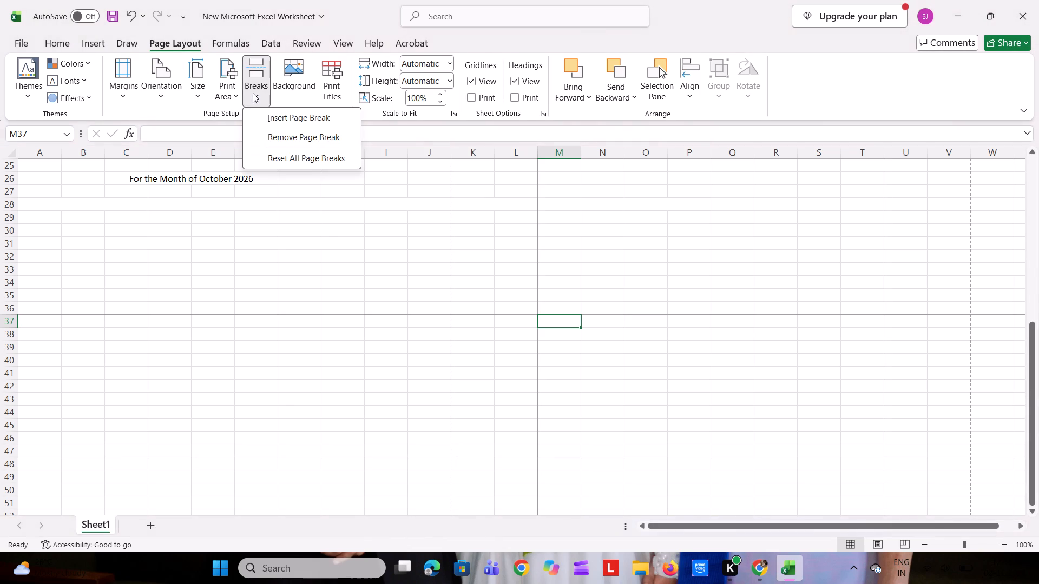
{"action": "left_click", "coordinate": [64, 44]}
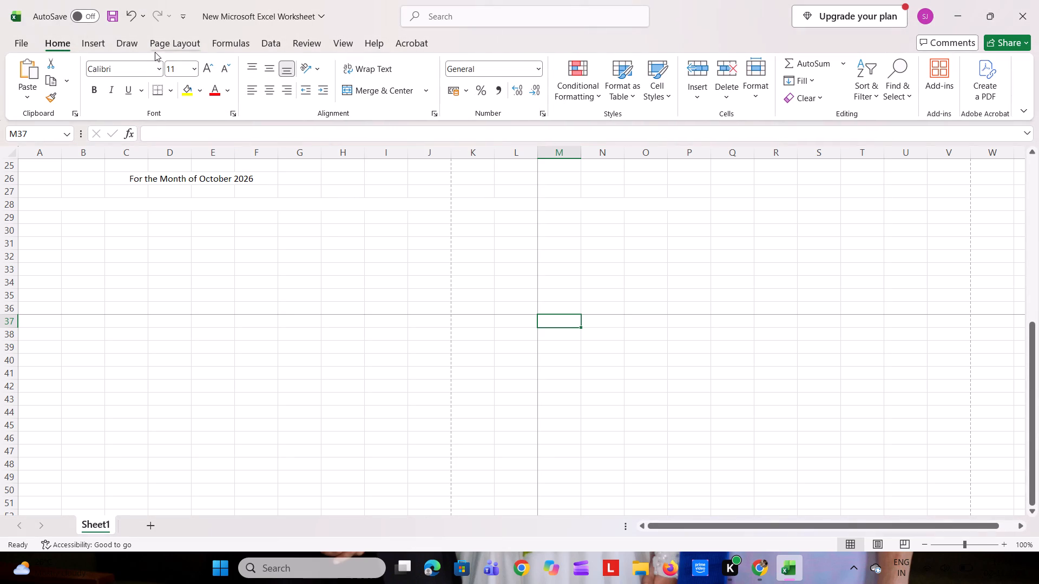
Set the page orientation to landscape.
{"action": "left_click", "coordinate": [156, 48]}
{"action": "left_click", "coordinate": [130, 96]}
{"action": "left_click", "coordinate": [130, 96]}
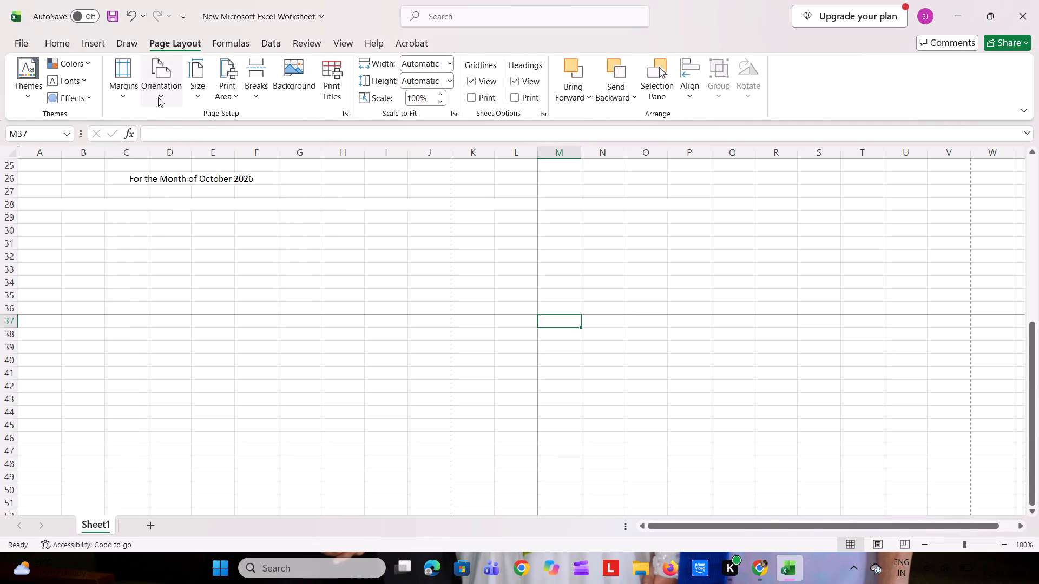
{"action": "left_click", "coordinate": [165, 97]}
{"action": "left_click", "coordinate": [170, 157]}
Set the paper size to Legal, 21.59 cm x 35.56 cm.
{"action": "left_click", "coordinate": [197, 102]}
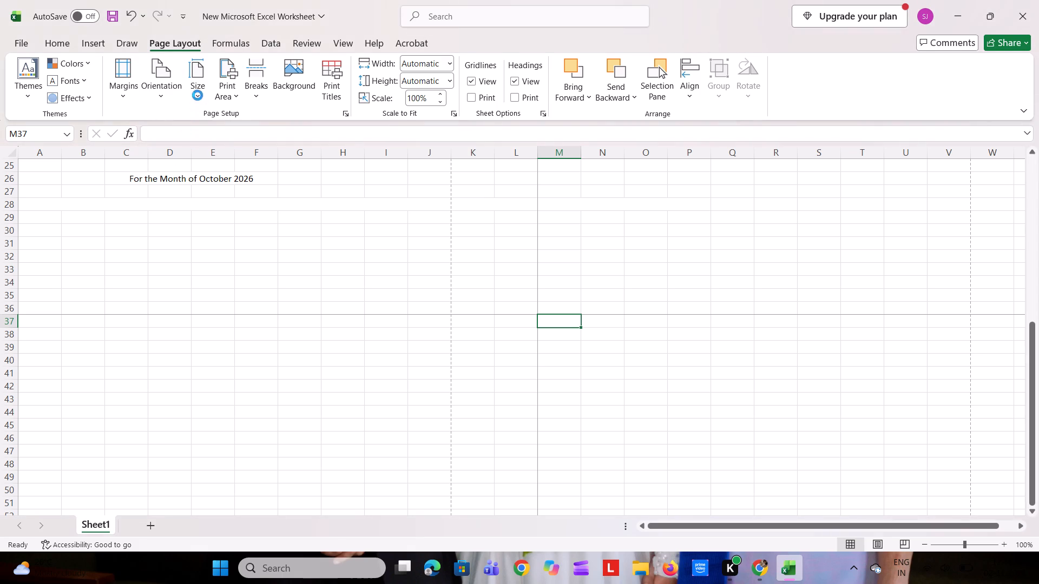
{"action": "left_click", "coordinate": [193, 102]}
{"action": "scroll", "coordinate": [232, 302], "scroll_direction": "down", "scroll_amount": 1}
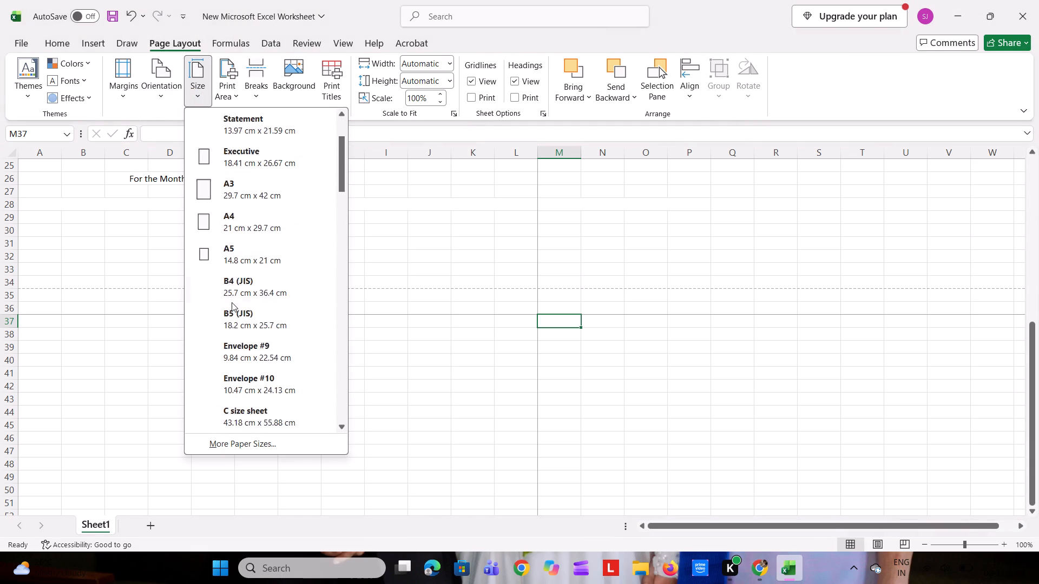
{"action": "scroll", "coordinate": [232, 302], "scroll_direction": "down", "scroll_amount": 6}
{"action": "scroll", "coordinate": [239, 353], "scroll_direction": "down", "scroll_amount": 7}
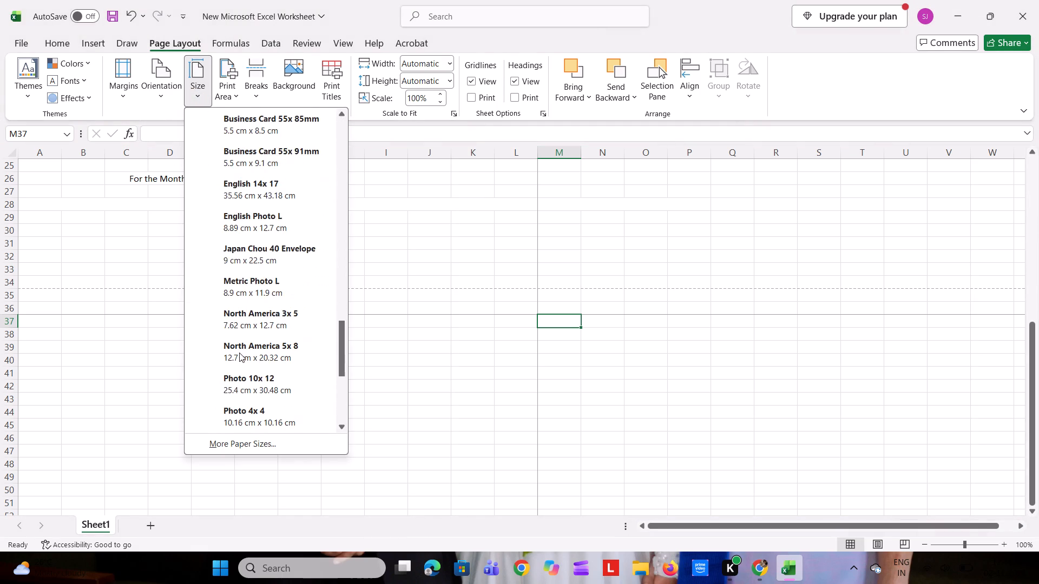
{"action": "scroll", "coordinate": [239, 353], "scroll_direction": "down", "scroll_amount": 10}
{"action": "scroll", "coordinate": [239, 353], "scroll_direction": "up", "scroll_amount": 12}
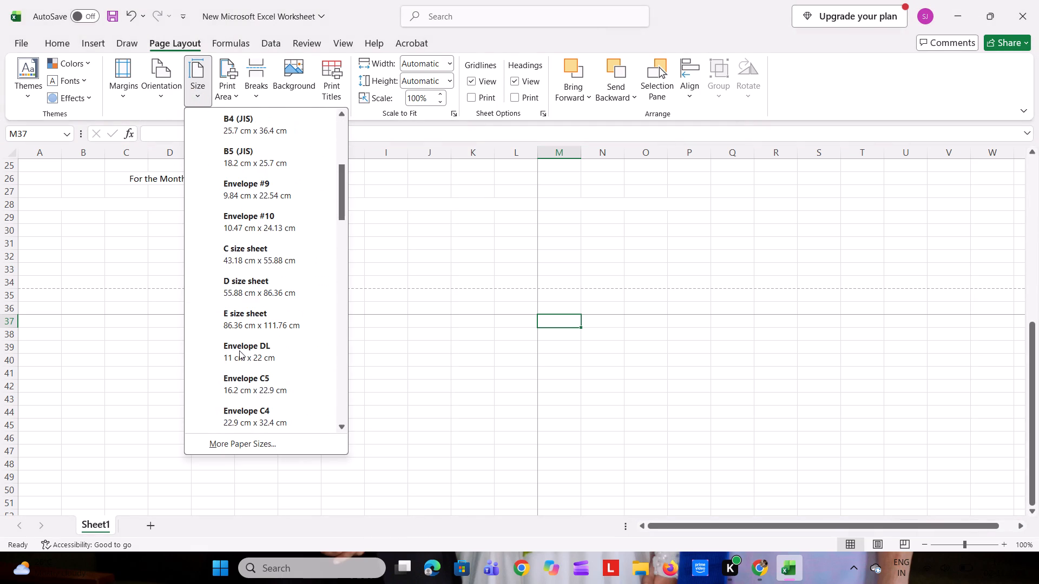
{"action": "scroll", "coordinate": [245, 315], "scroll_direction": "down", "scroll_amount": 2}
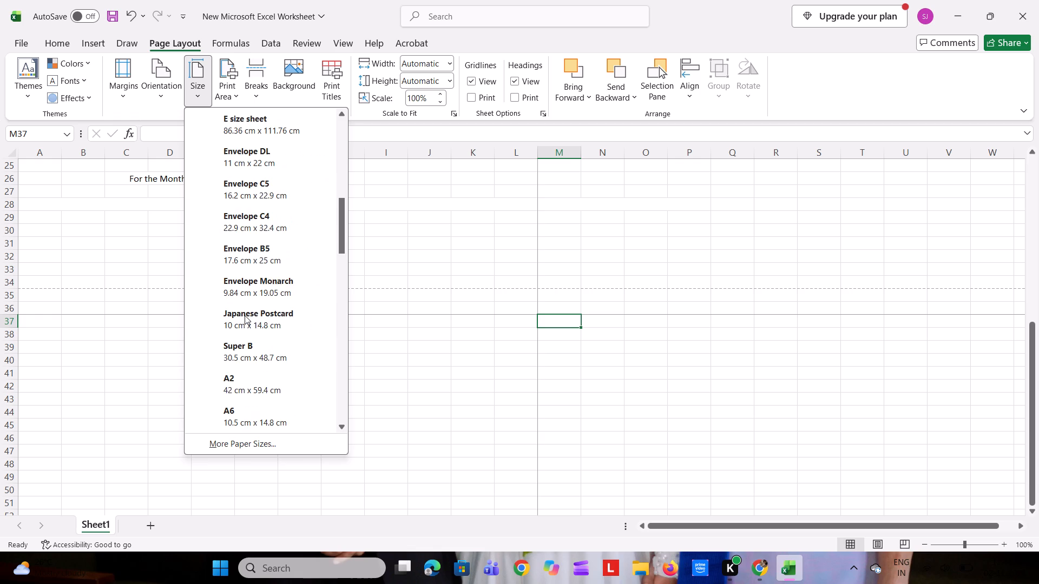
{"action": "scroll", "coordinate": [245, 315], "scroll_direction": "down", "scroll_amount": 8}
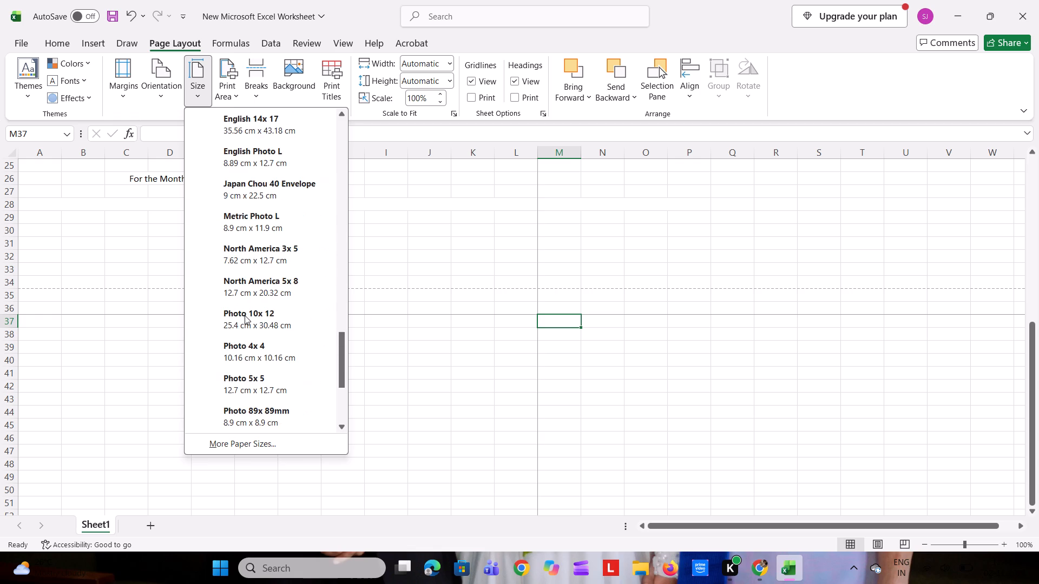
{"action": "scroll", "coordinate": [245, 315], "scroll_direction": "down", "scroll_amount": 5}
{"action": "scroll", "coordinate": [245, 315], "scroll_direction": "up", "scroll_amount": 20}
{"action": "scroll", "coordinate": [245, 315], "scroll_direction": "up", "scroll_amount": 3}
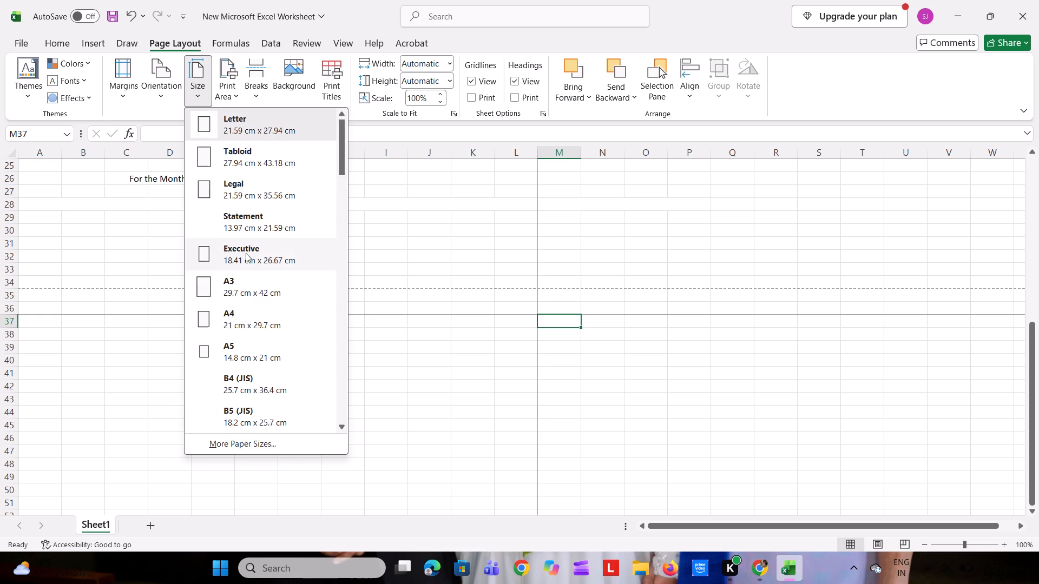
{"action": "left_click", "coordinate": [242, 192]}
{"action": "left_click", "coordinate": [694, 434]}
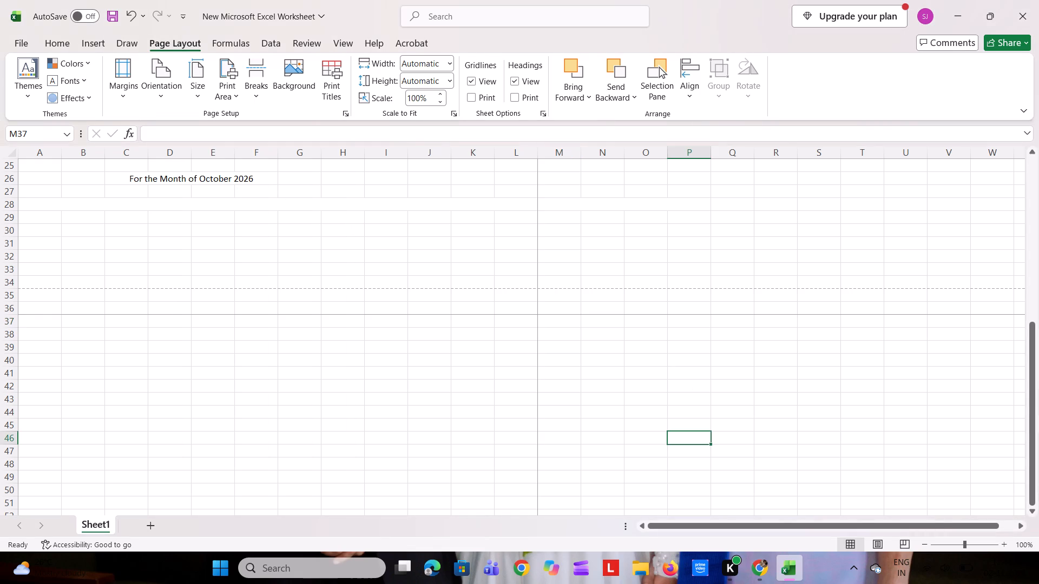
Extend the print area to column AA and row 74 in Page Break Preview.
{"action": "left_click", "coordinate": [903, 545]}
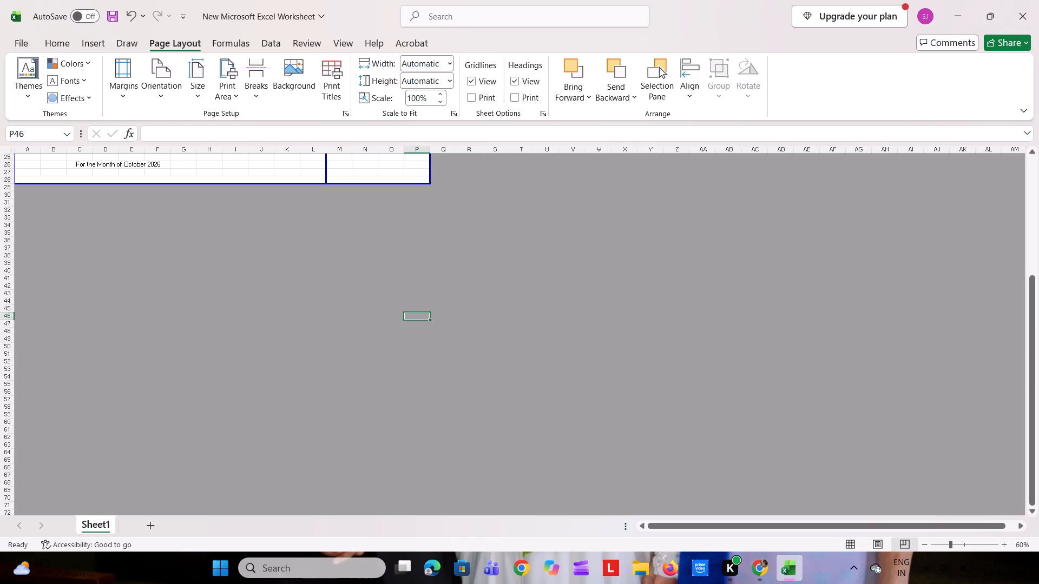
{"action": "left_click_drag", "start_coordinate": [428, 167], "coordinate": [726, 217]}
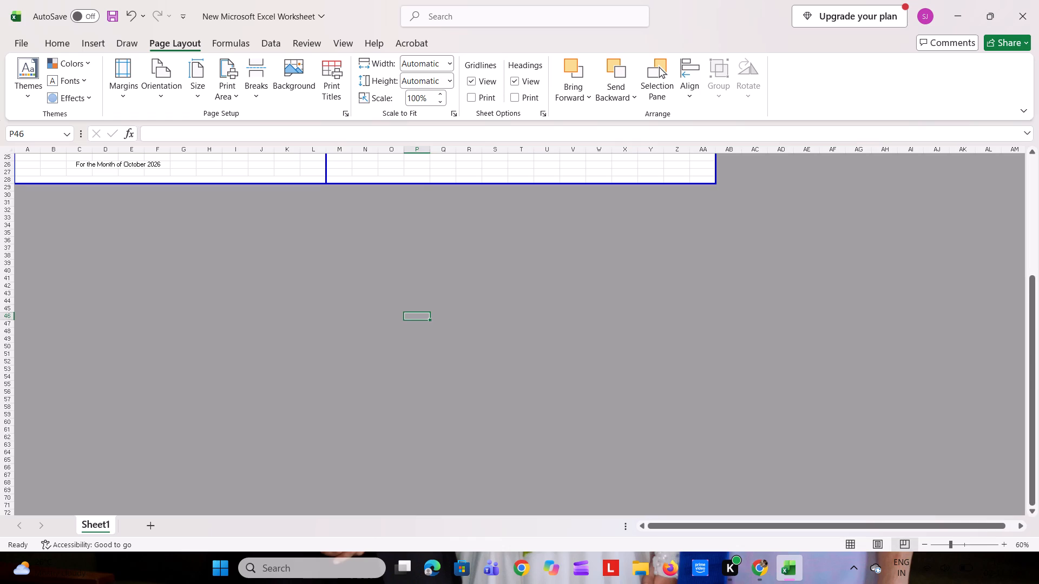
{"action": "left_click_drag", "start_coordinate": [315, 183], "coordinate": [322, 541]}
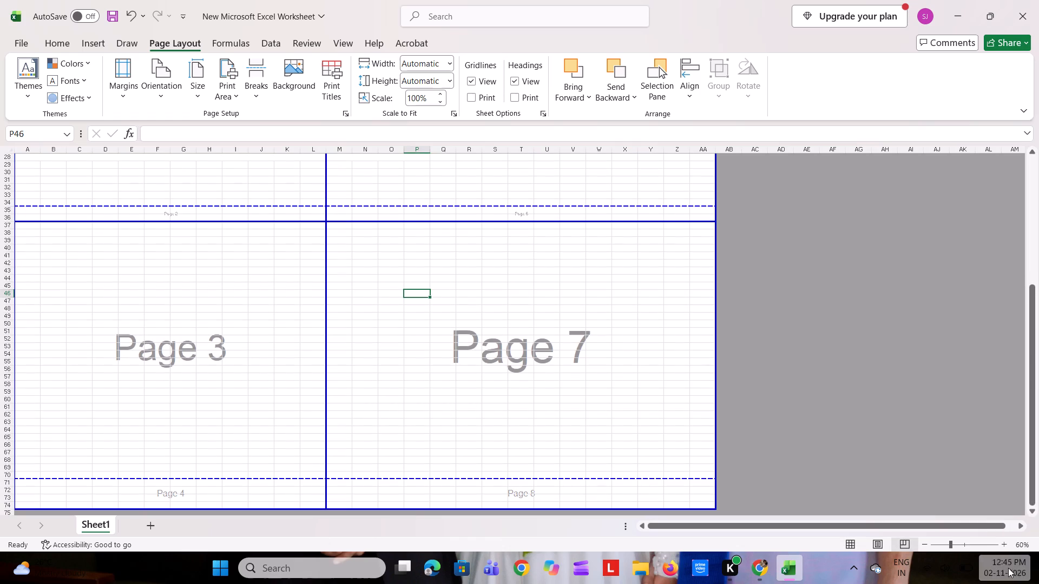
Move the vertical page break after column L to between columns W and X so the first page spans A to W.
{"action": "left_click", "coordinate": [1005, 547]}
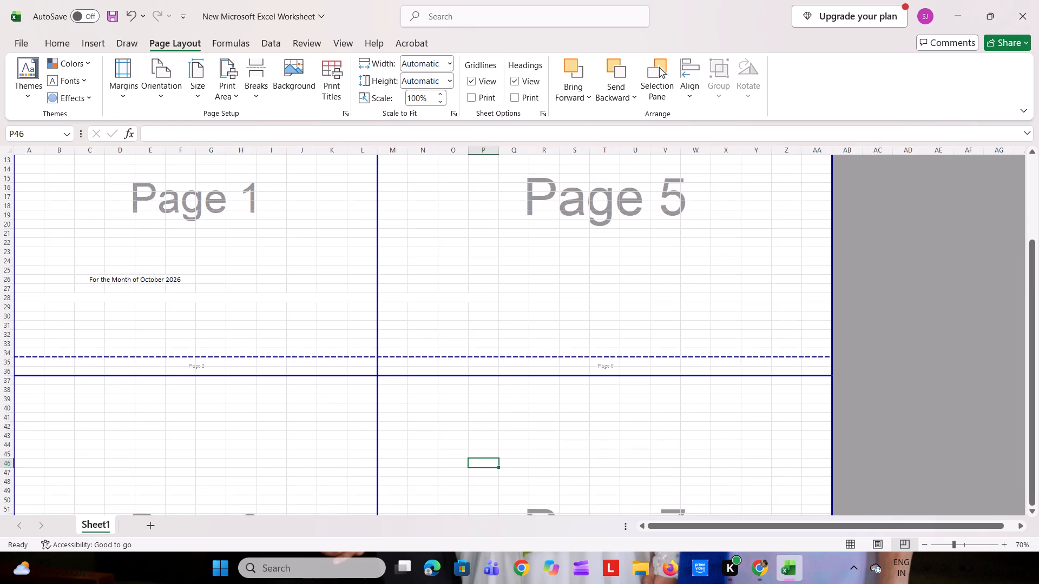
{"action": "scroll", "coordinate": [483, 229], "scroll_direction": "up", "scroll_amount": 4}
{"action": "left_click_drag", "start_coordinate": [377, 218], "coordinate": [709, 269]}
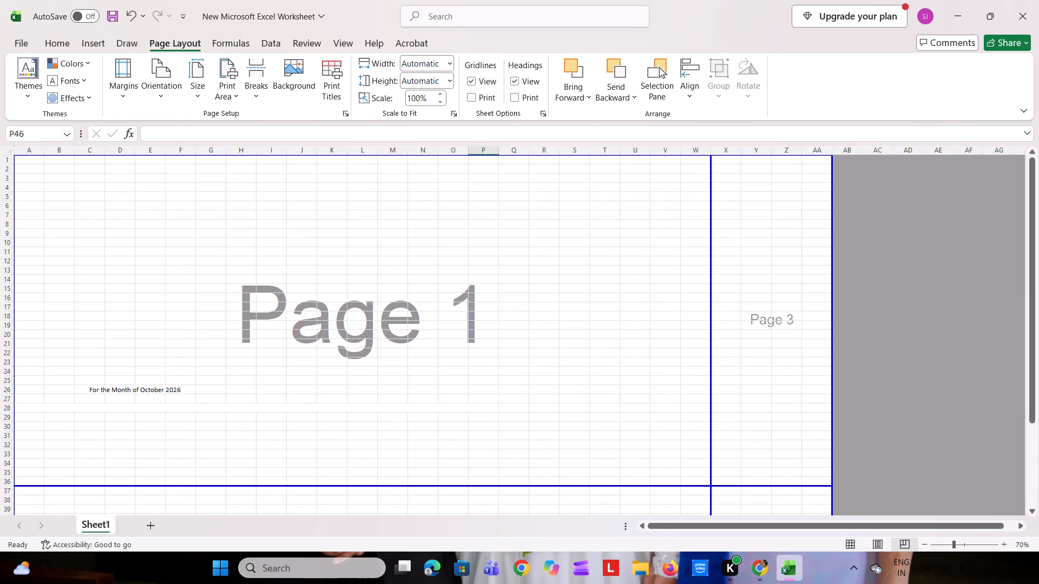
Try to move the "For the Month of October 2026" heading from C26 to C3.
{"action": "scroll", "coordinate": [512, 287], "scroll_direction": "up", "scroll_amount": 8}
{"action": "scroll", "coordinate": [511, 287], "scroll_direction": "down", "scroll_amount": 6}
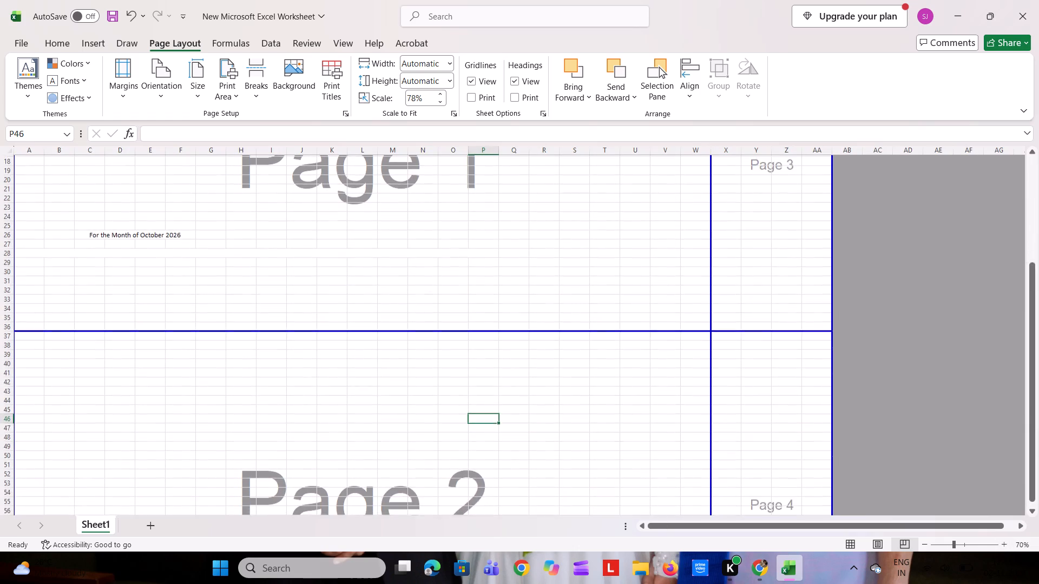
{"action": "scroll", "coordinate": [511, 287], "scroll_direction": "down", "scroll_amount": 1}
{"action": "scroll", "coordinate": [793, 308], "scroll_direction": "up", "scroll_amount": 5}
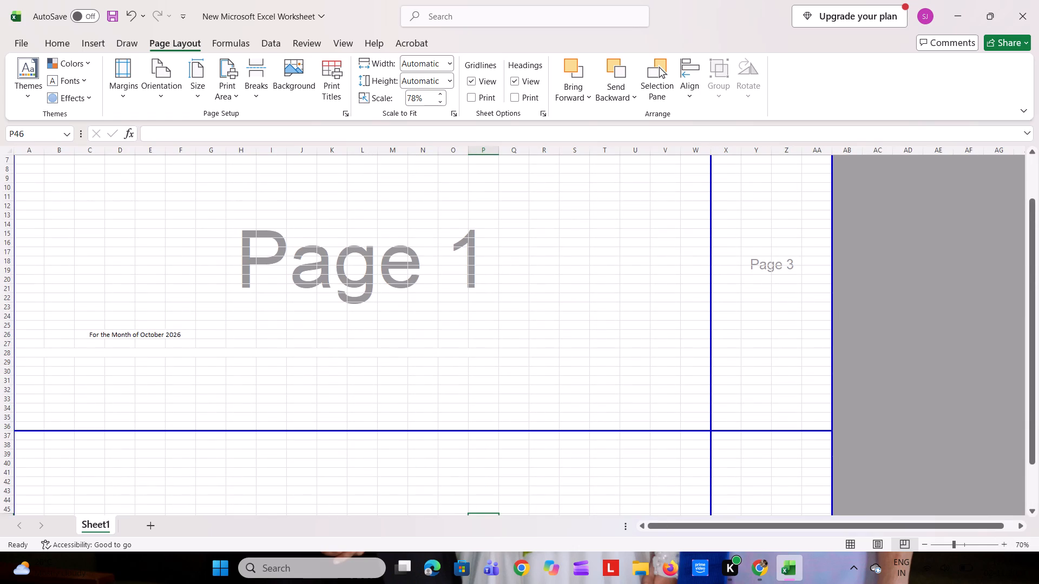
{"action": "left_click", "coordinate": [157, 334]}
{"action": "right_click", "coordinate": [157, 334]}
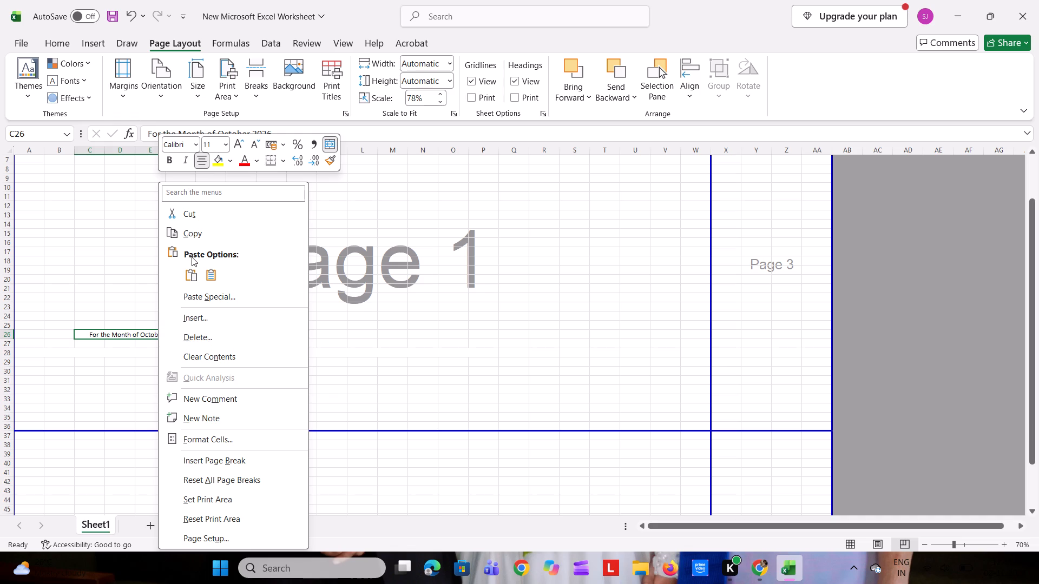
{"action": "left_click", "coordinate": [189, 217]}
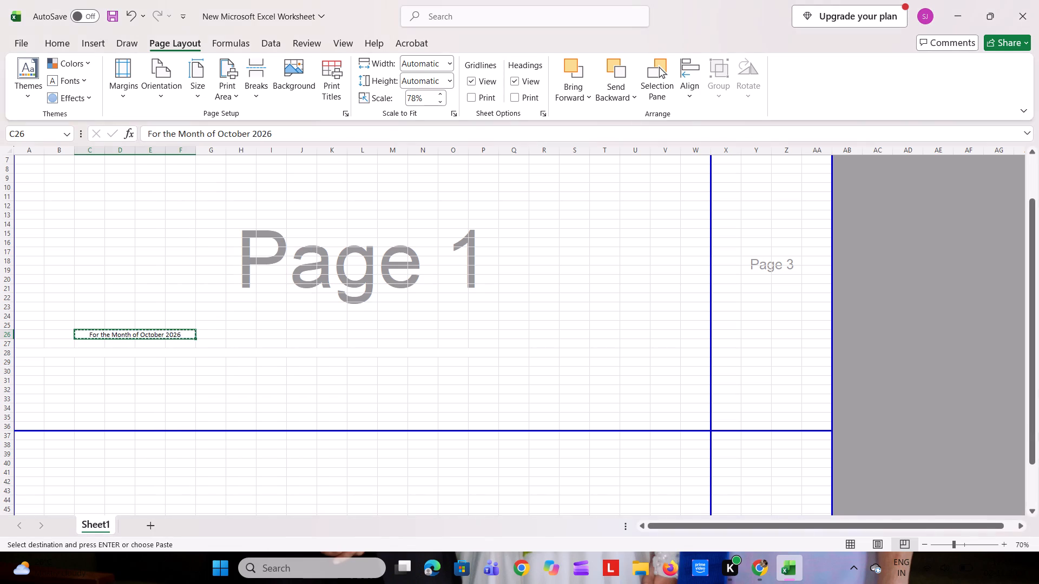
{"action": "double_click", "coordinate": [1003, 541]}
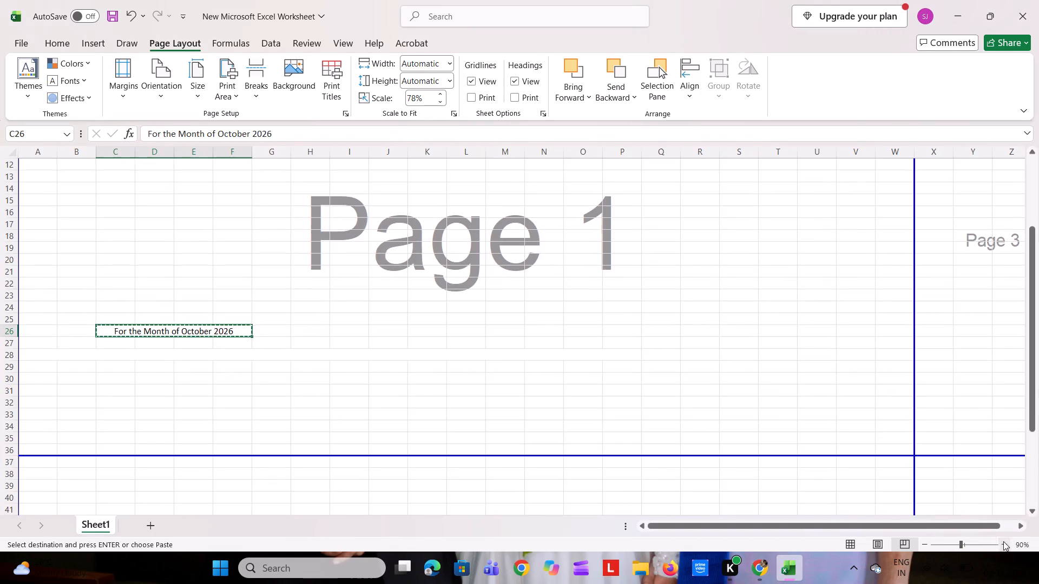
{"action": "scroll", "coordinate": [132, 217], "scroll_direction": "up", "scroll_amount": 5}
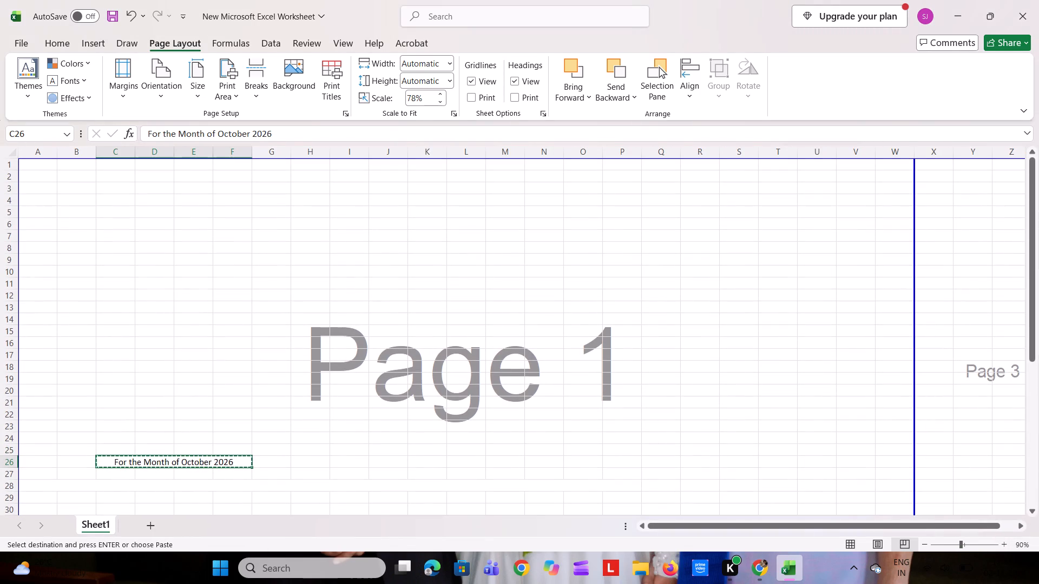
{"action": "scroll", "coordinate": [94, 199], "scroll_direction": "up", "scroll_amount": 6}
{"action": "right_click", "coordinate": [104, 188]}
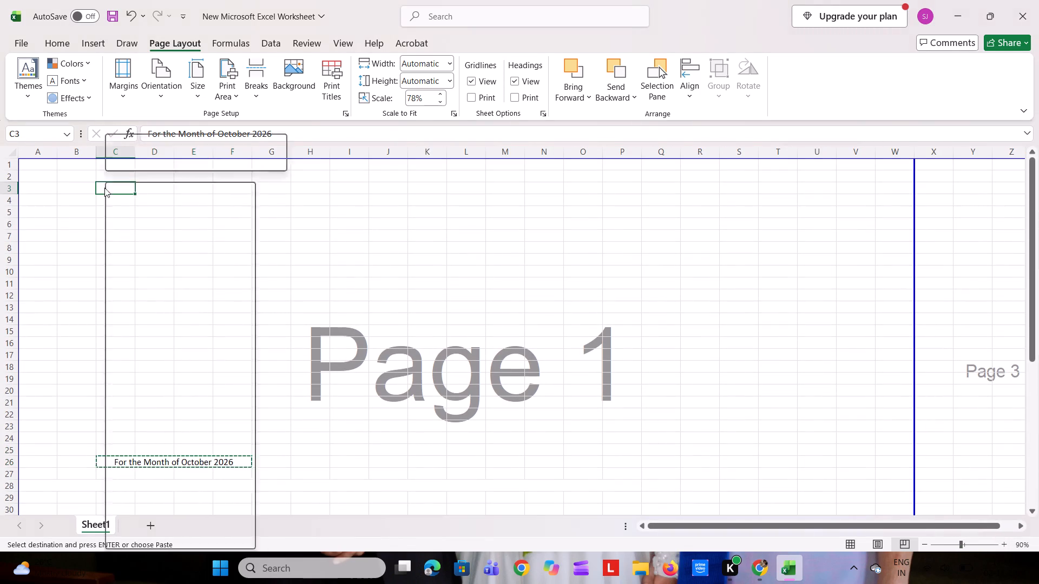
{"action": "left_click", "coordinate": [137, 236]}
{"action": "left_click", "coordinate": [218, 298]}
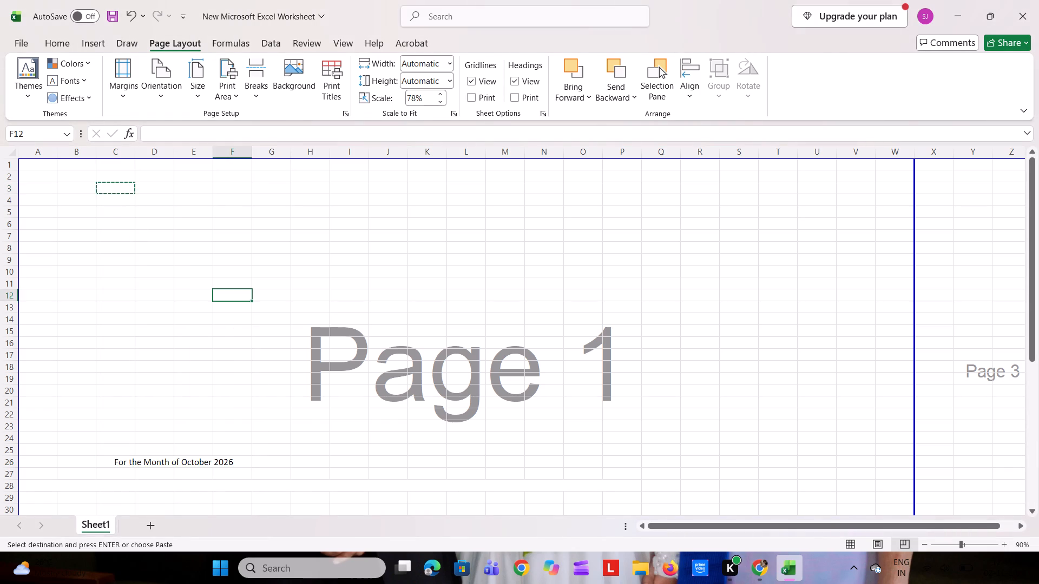
Move the merged "For the Month of October 2026" heading from C26 to C3.
{"action": "right_click", "coordinate": [152, 460]}
{"action": "left_click", "coordinate": [206, 122]}
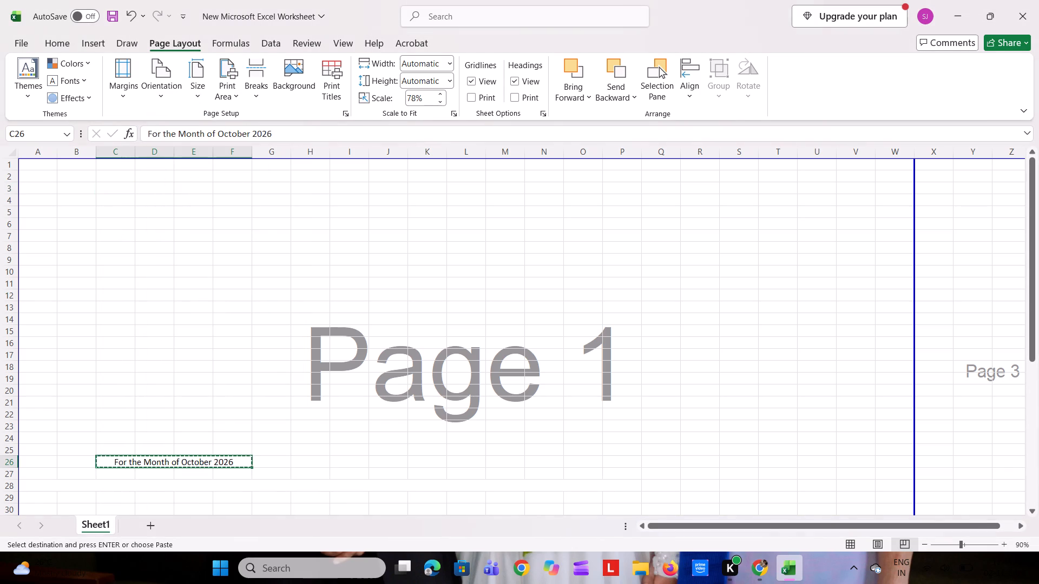
{"action": "right_click", "coordinate": [116, 186]}
{"action": "left_click", "coordinate": [153, 273]}
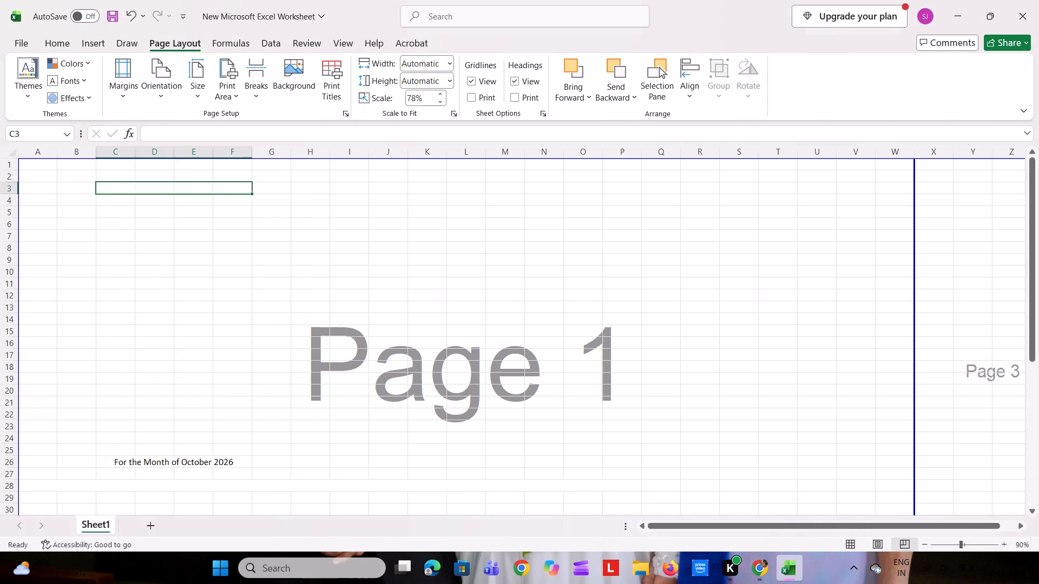
{"action": "left_click", "coordinate": [254, 299]}
Unmerge the empty cells A28 to P28 and remove their borders.
{"action": "left_click", "coordinate": [133, 486]}
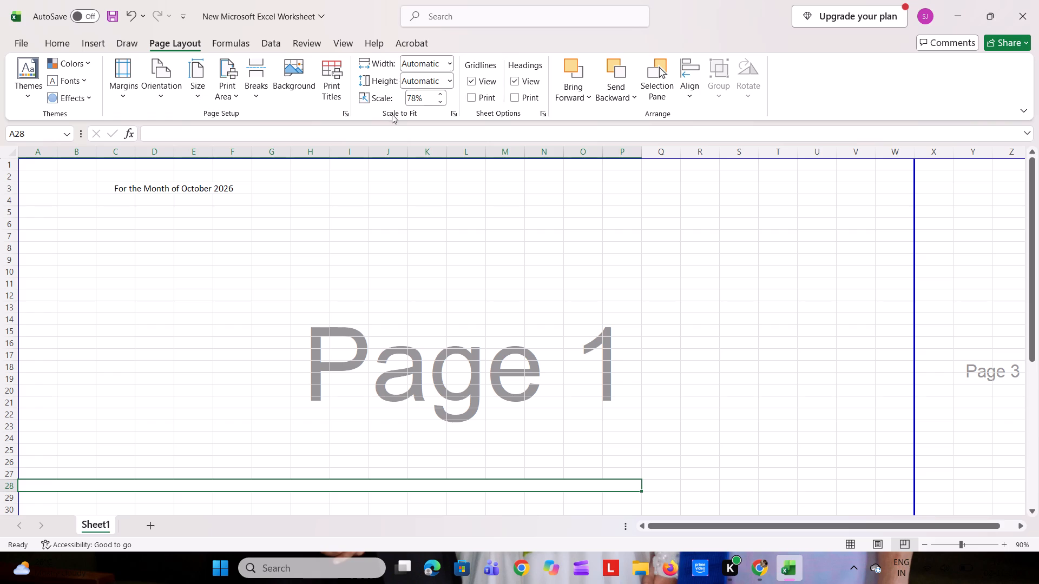
{"action": "left_click", "coordinate": [59, 41]}
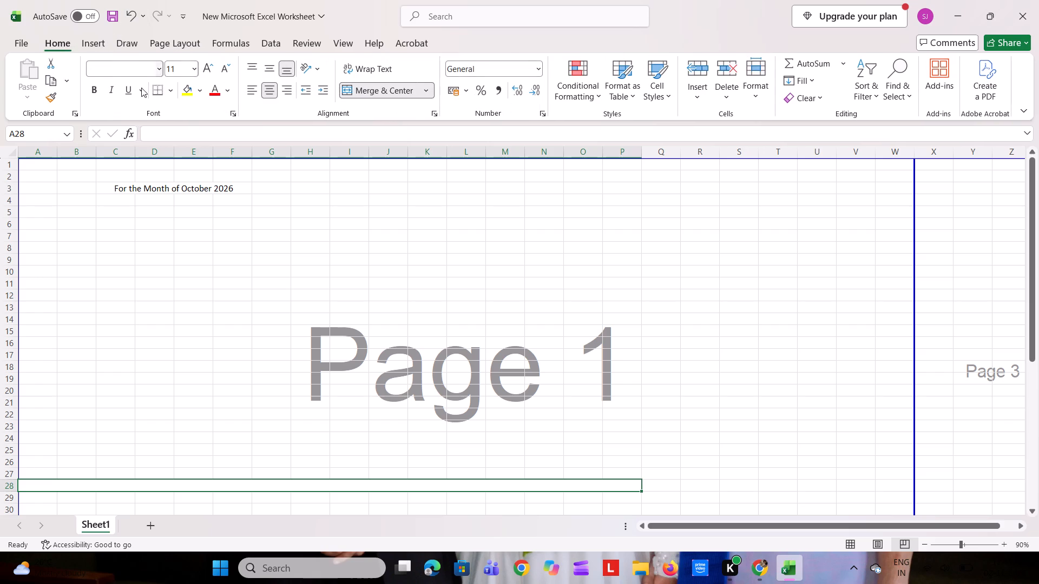
{"action": "left_click", "coordinate": [170, 96]}
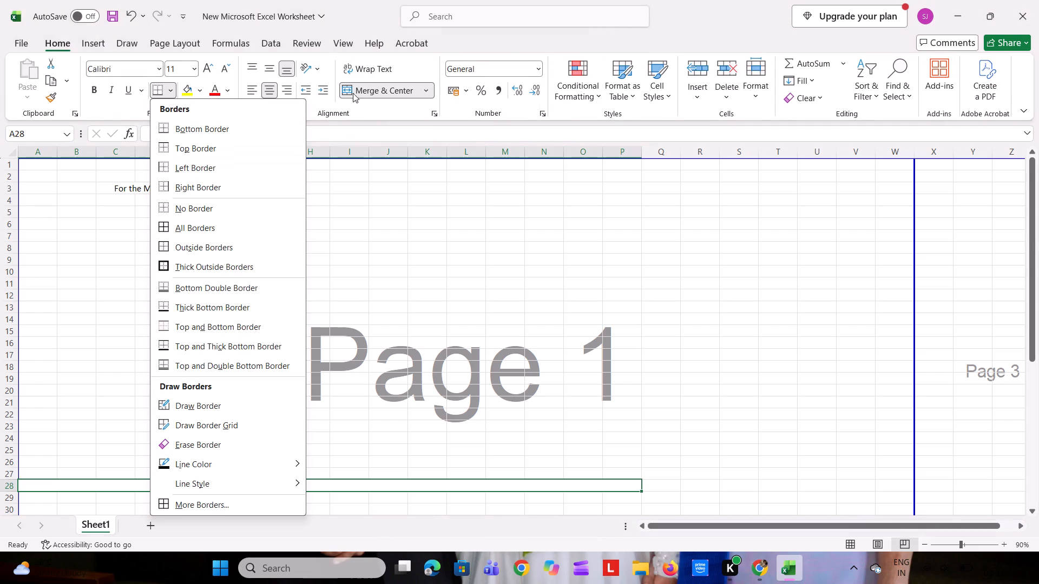
{"action": "left_click", "coordinate": [354, 91]}
{"action": "left_click", "coordinate": [173, 88]}
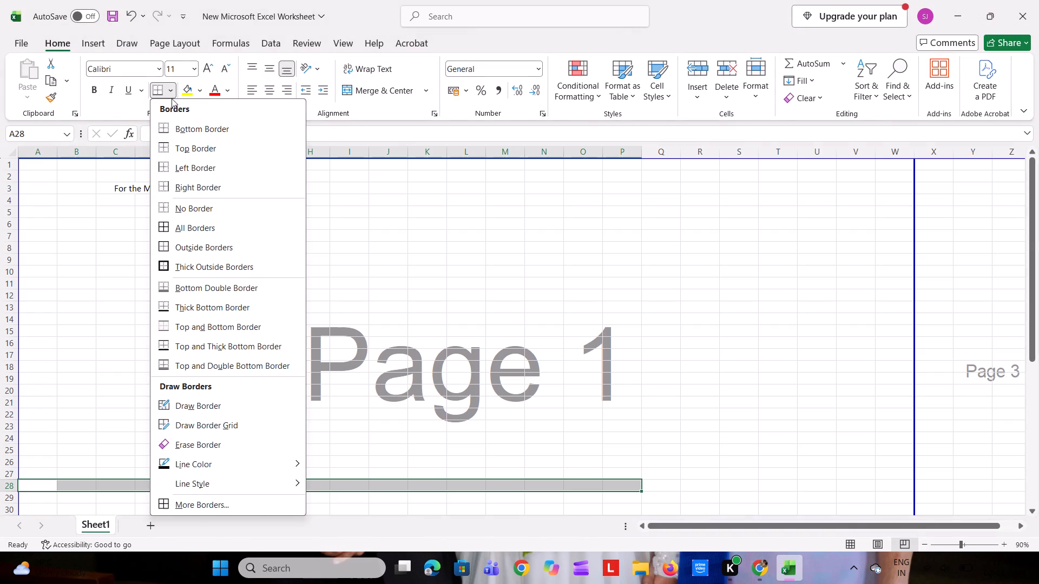
{"action": "left_click", "coordinate": [193, 212]}
{"action": "left_click", "coordinate": [348, 361]}
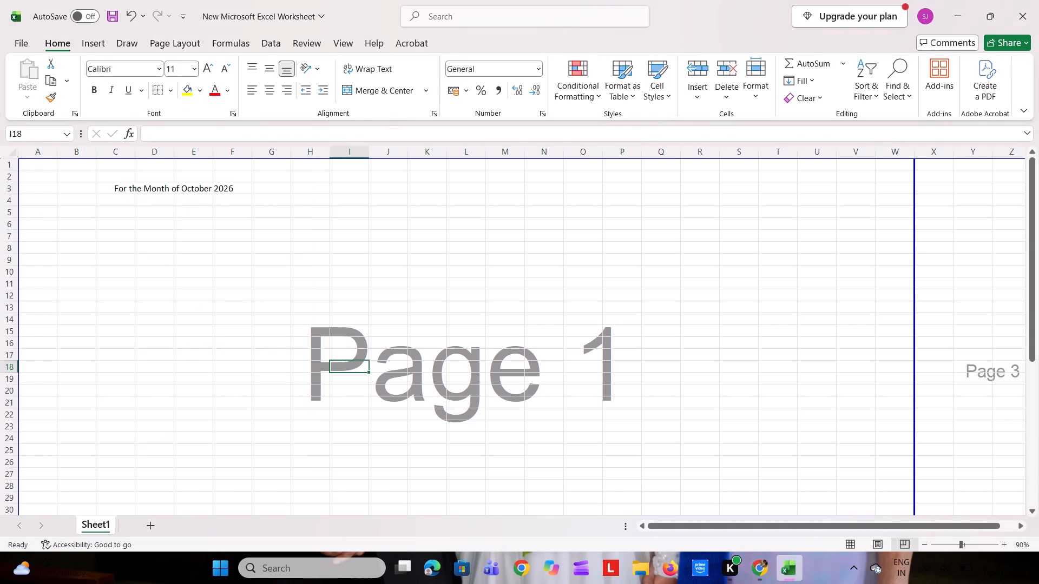
Merge and center cells B5 to P5 below the month heading.
{"action": "left_click_drag", "start_coordinate": [73, 212], "coordinate": [548, 217]}
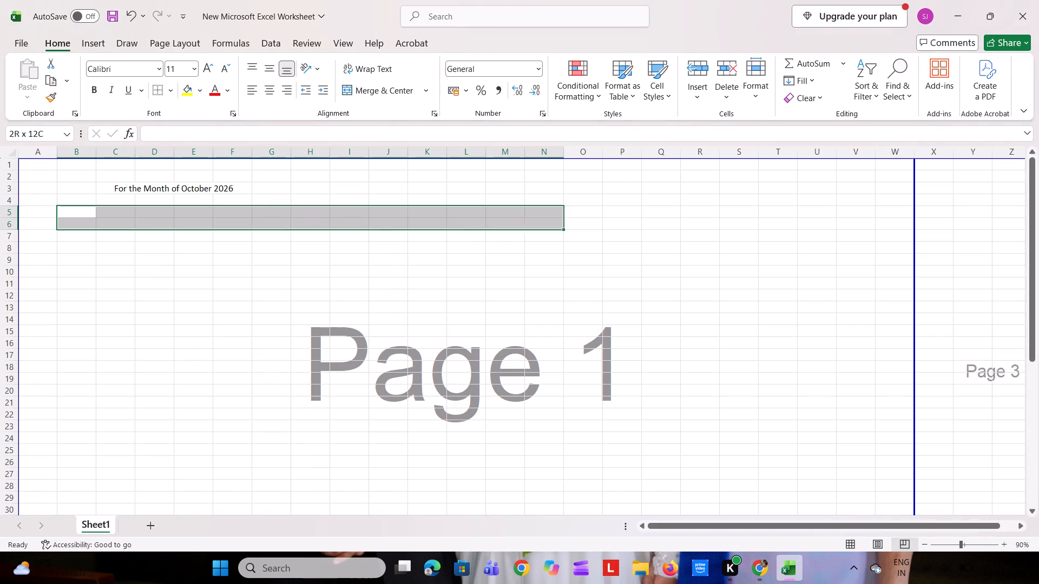
{"action": "left_click_drag", "start_coordinate": [548, 217], "coordinate": [614, 208]}
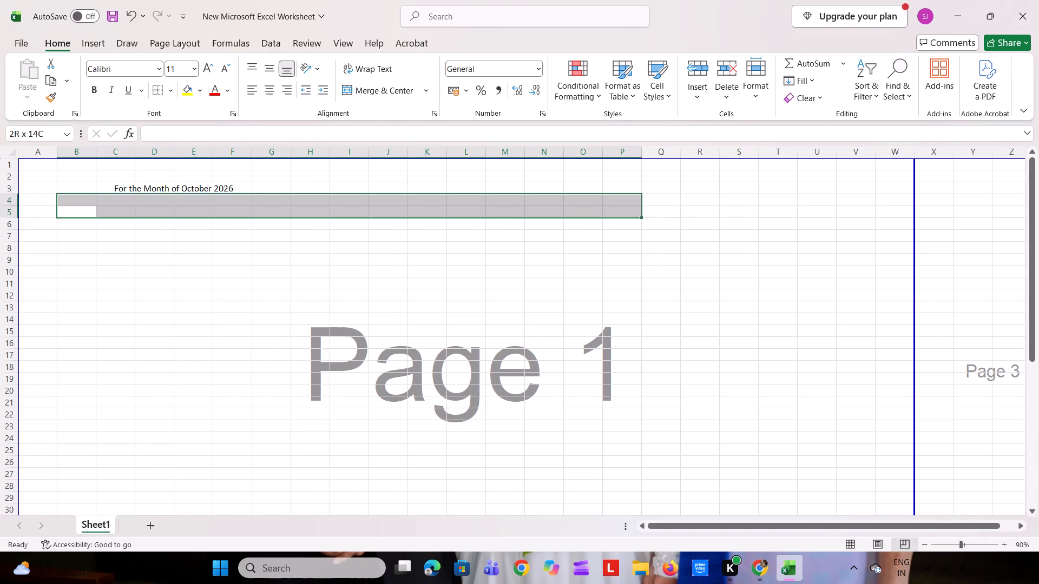
{"action": "left_click_drag", "start_coordinate": [614, 208], "coordinate": [621, 209]}
{"action": "left_click", "coordinate": [386, 92]}
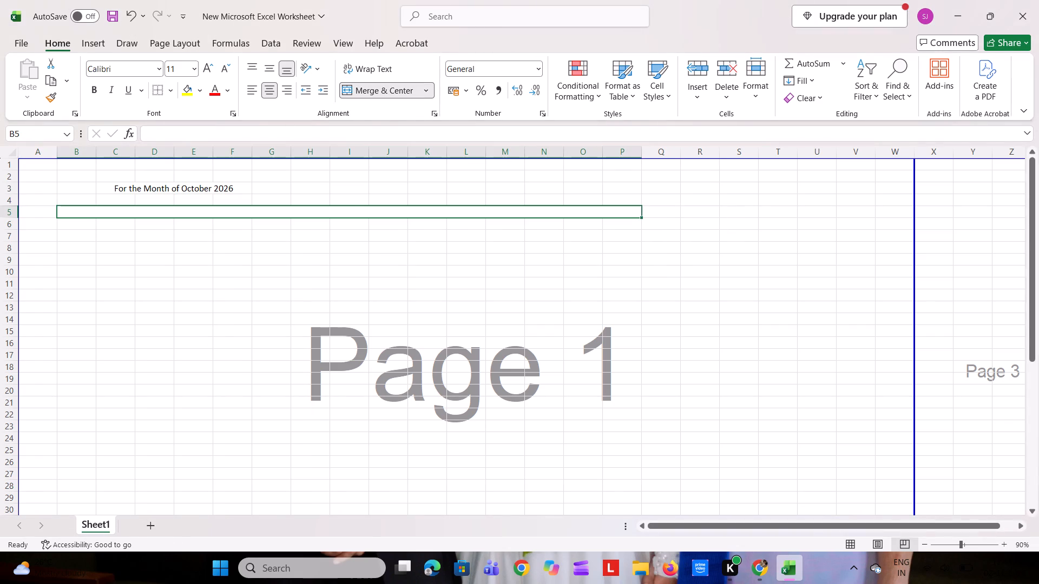
Enter "Head" in the merged cell B5 and align it left.
{"action": "double_click", "coordinate": [81, 207]}
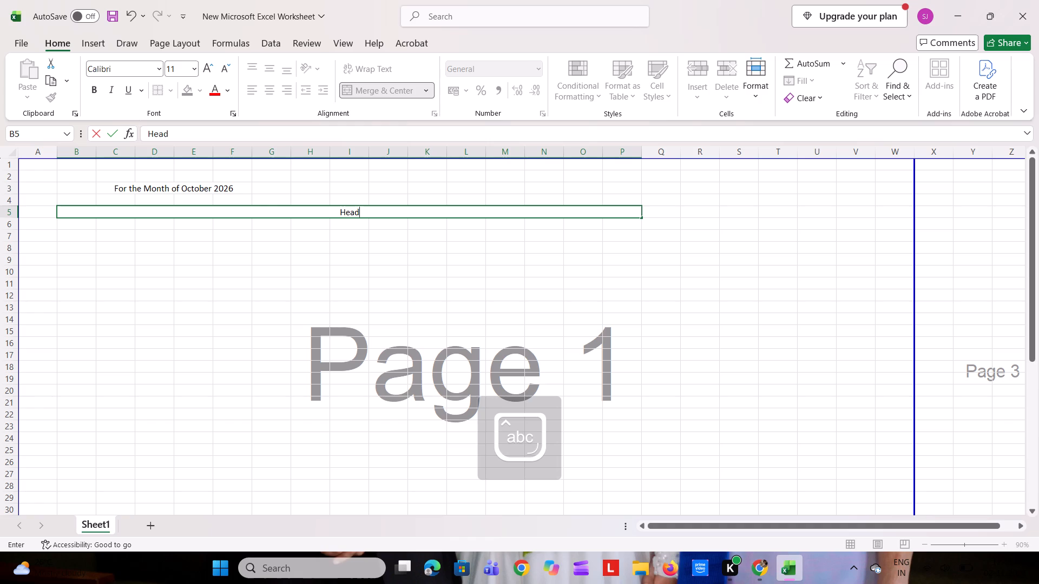
{"action": "left_click", "coordinate": [562, 394]}
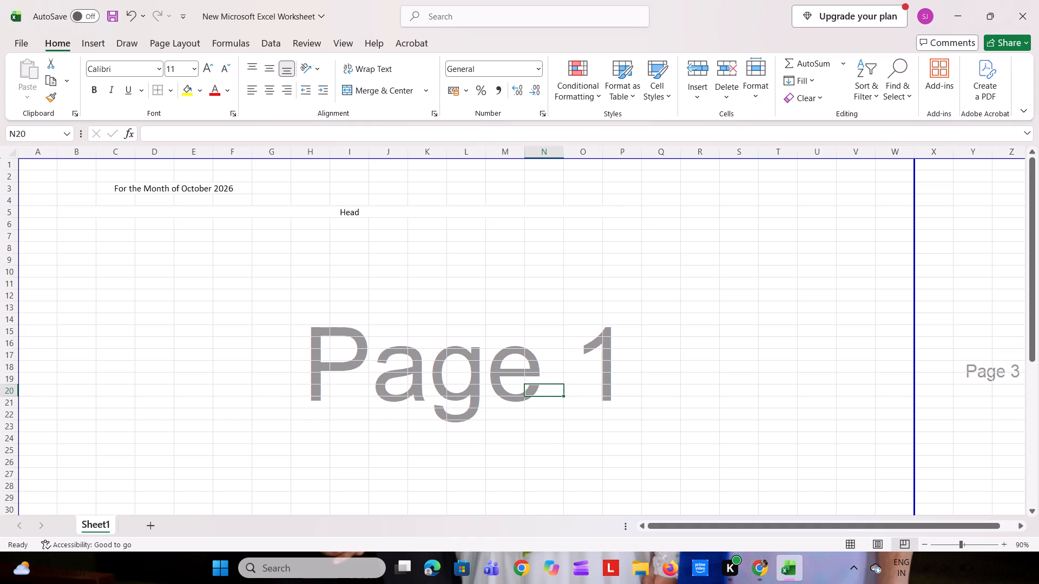
{"action": "left_click", "coordinate": [370, 213]}
{"action": "left_click", "coordinate": [251, 89]}
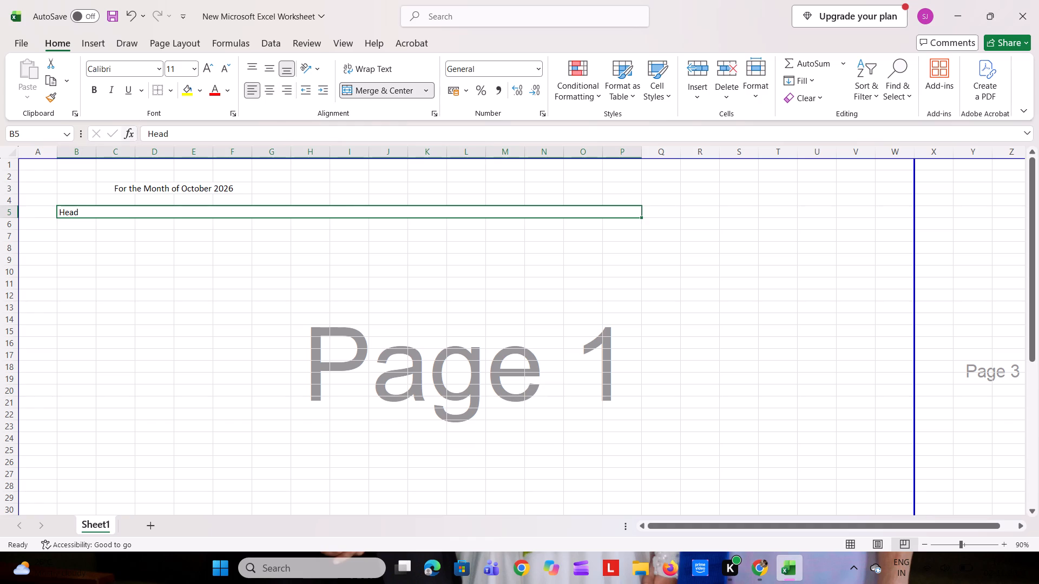
Extend the text in B5 to read "Head of Account :3542-Tourism".
{"action": "double_click", "coordinate": [93, 210]}
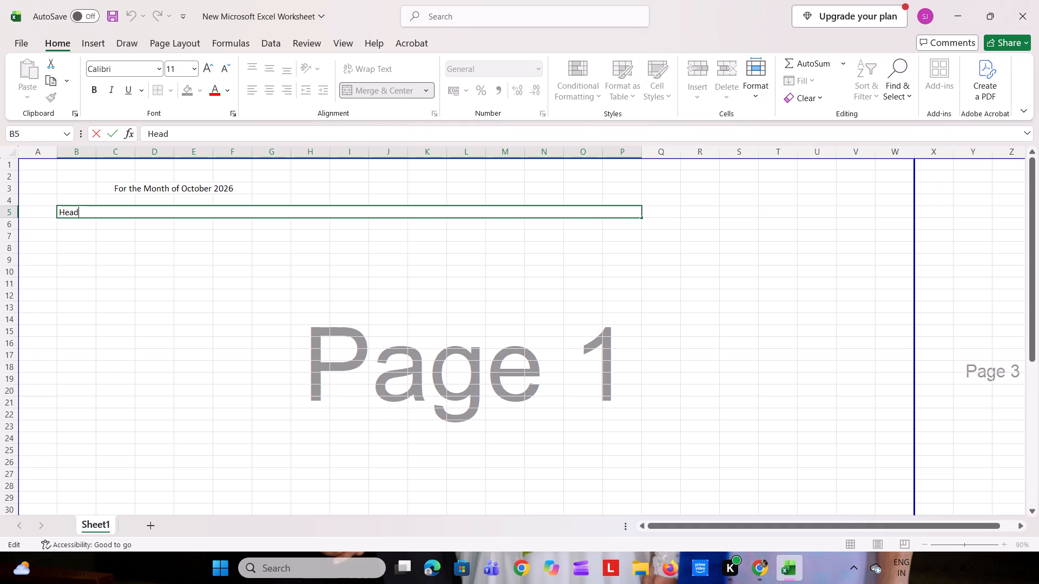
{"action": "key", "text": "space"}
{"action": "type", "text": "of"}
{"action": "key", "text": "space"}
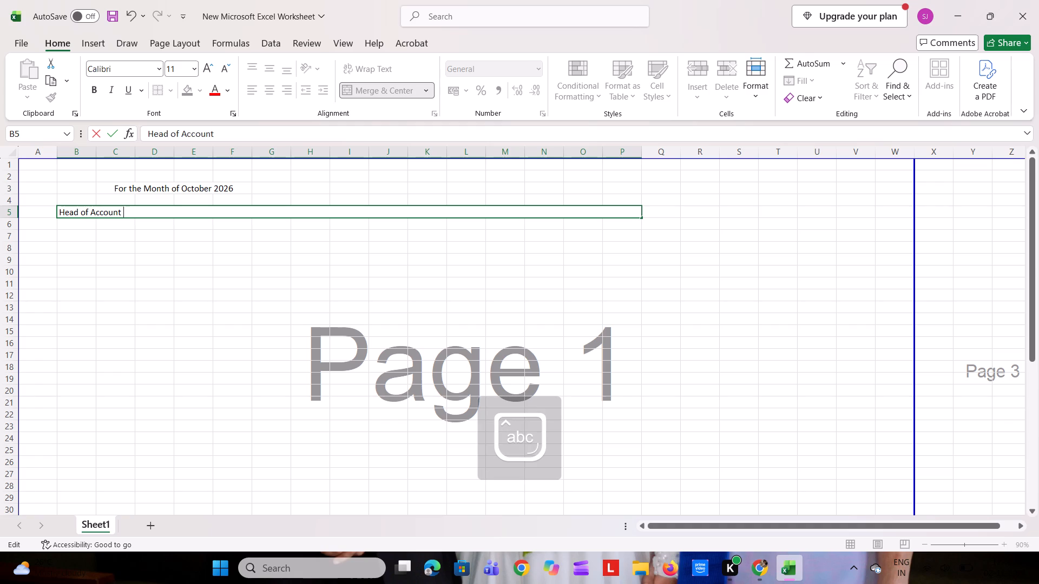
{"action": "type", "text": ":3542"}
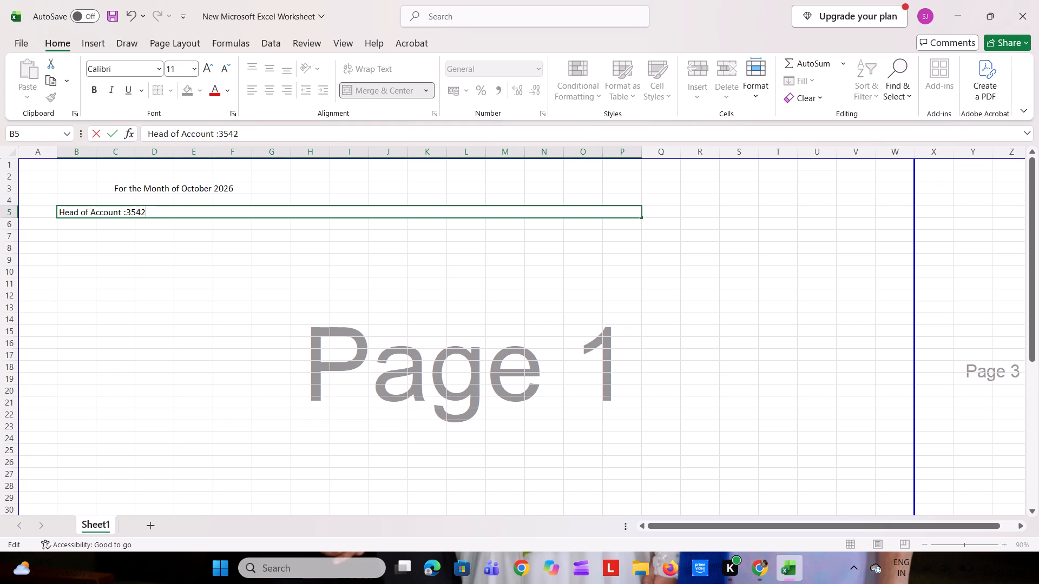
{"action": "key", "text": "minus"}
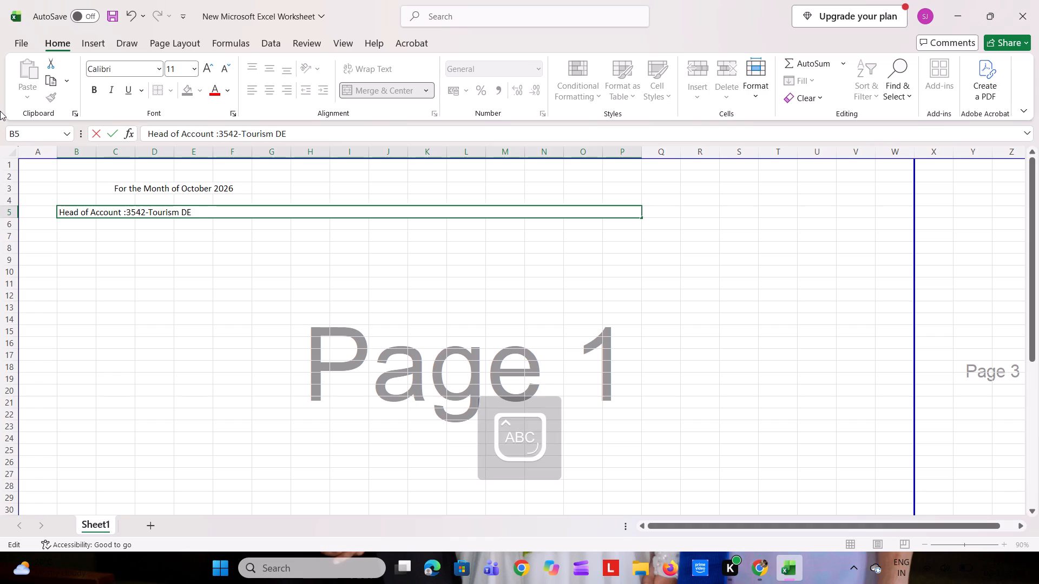
Append "Demand No & Description :39 Tourism" to the head of account line in B5.
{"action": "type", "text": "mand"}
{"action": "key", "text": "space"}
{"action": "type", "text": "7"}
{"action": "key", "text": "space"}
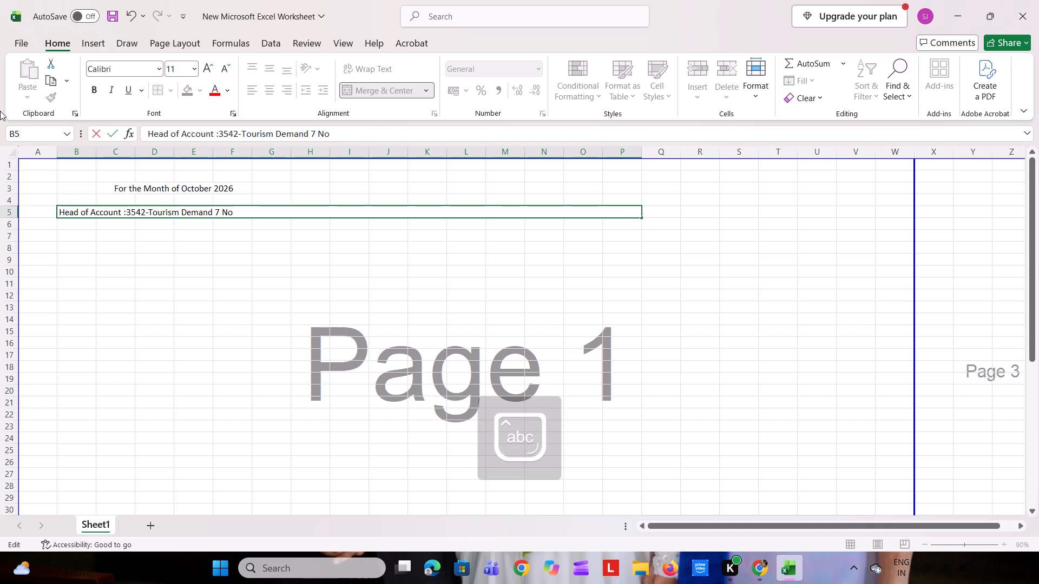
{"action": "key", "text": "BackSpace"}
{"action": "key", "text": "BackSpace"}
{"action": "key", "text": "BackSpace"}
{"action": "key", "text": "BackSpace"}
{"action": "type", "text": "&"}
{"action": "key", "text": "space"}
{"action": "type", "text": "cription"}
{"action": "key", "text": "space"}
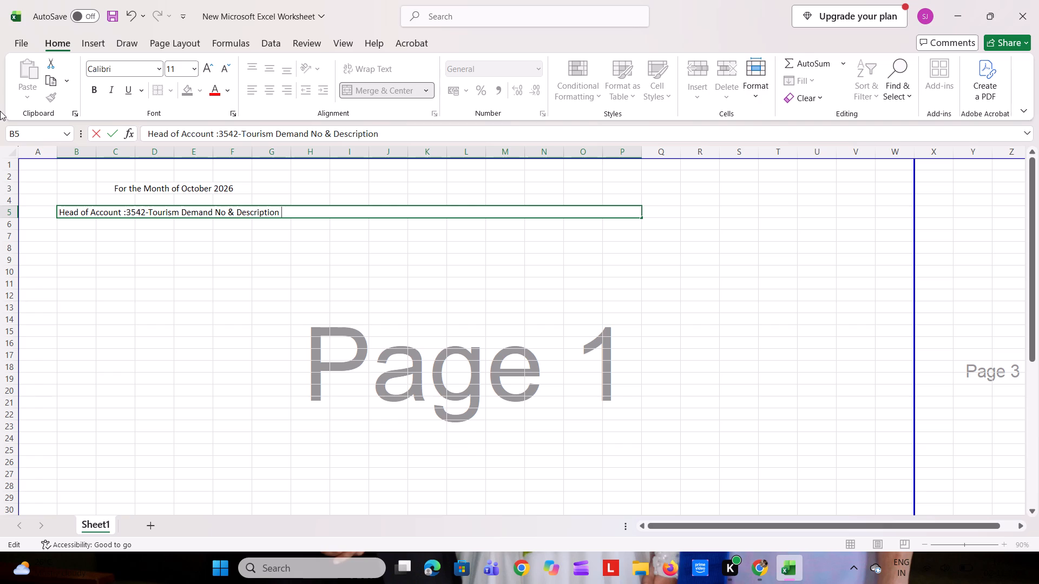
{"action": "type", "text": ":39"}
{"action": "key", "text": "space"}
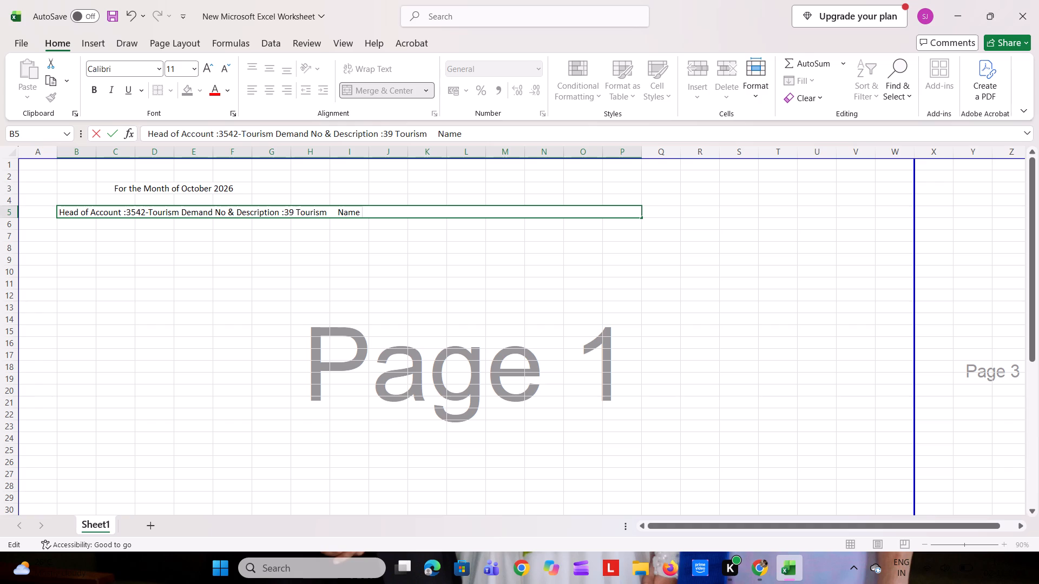
Extend the head of account line in B5 so the final label reads "Name of D.D.O".
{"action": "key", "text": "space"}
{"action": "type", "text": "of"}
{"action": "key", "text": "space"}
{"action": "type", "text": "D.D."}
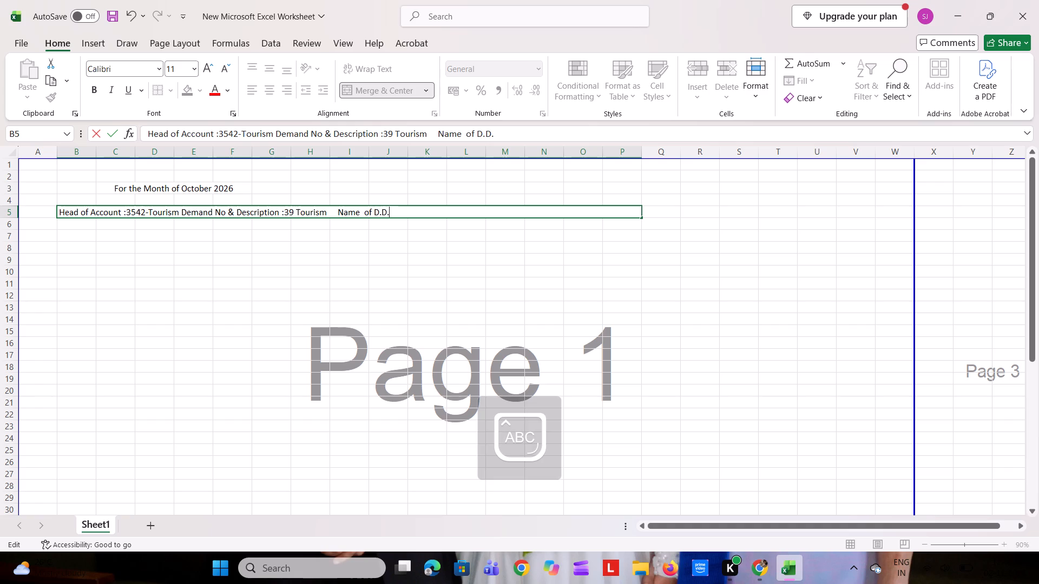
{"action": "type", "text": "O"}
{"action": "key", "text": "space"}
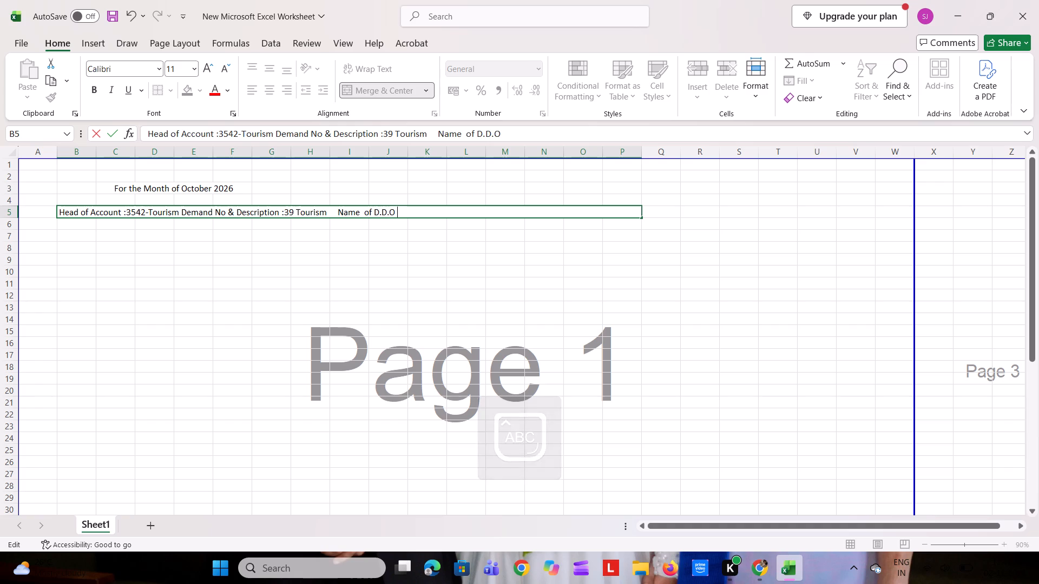
Add the drawing and disbursing officer's full name in capitals after "Name of D.D.O" in B5.
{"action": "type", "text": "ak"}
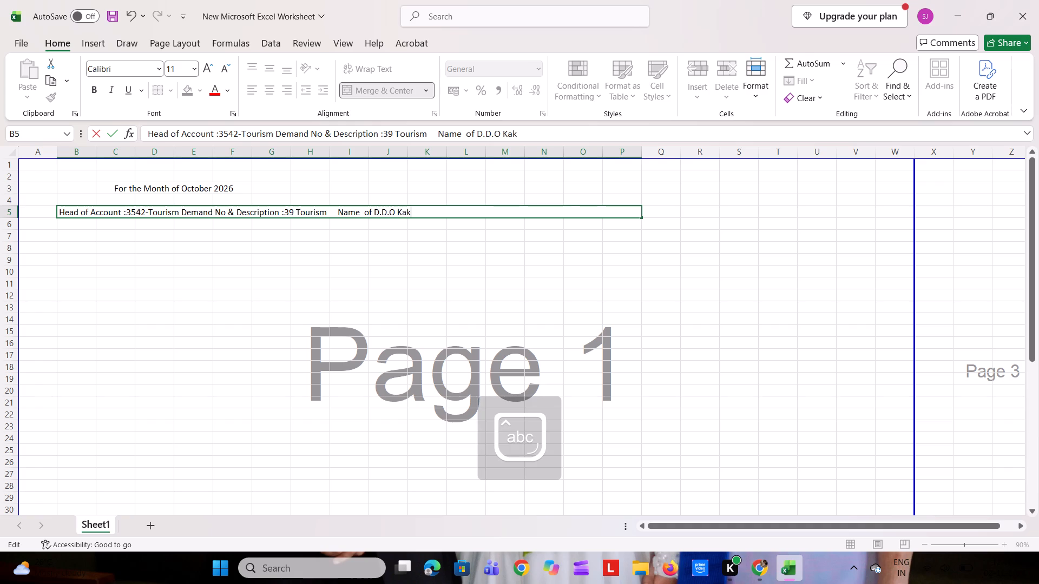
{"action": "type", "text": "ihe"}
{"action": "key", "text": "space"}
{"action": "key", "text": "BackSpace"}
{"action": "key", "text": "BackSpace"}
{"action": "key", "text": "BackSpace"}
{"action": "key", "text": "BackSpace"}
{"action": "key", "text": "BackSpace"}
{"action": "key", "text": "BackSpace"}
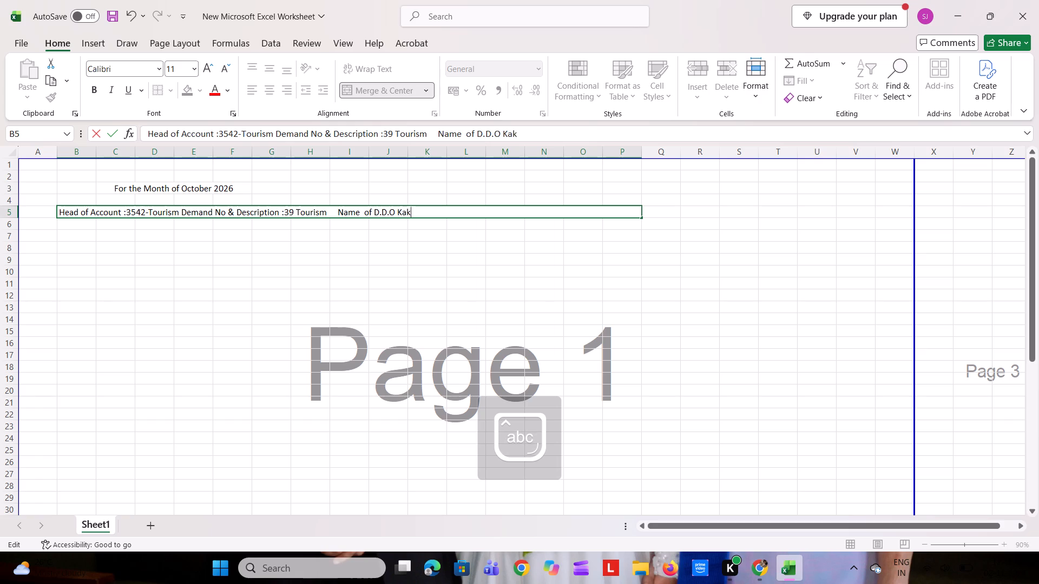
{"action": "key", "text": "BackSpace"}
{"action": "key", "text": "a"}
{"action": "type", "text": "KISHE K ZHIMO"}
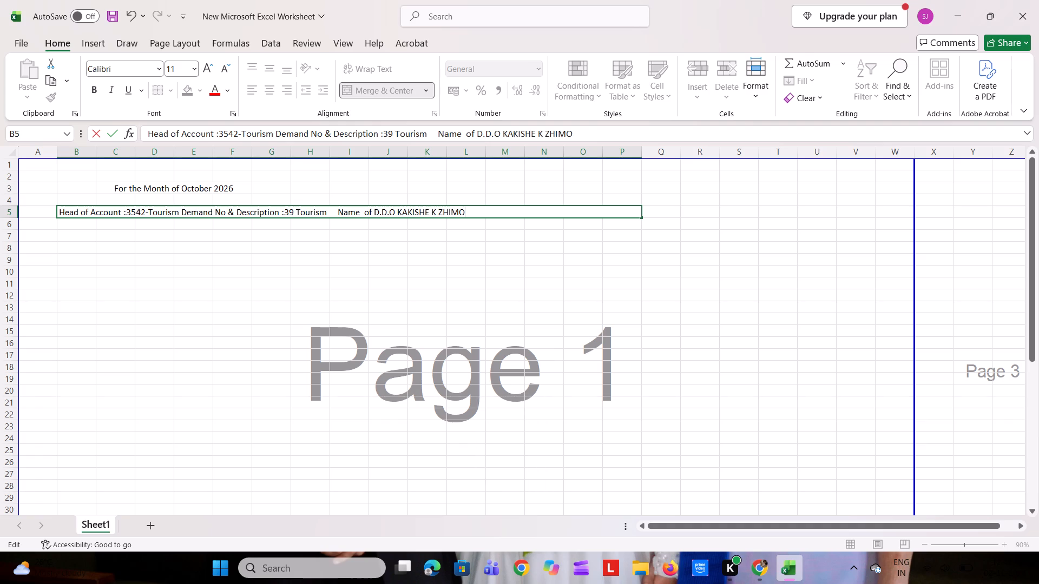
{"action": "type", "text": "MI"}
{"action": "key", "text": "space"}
Append "Deputy Director Tourism Department Kohima" after the officer's name in B5.
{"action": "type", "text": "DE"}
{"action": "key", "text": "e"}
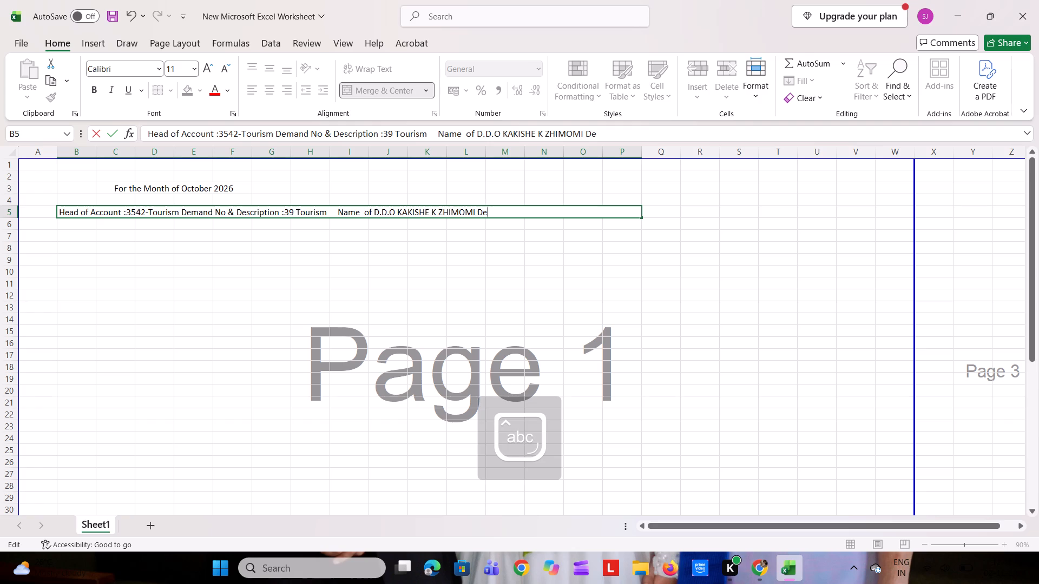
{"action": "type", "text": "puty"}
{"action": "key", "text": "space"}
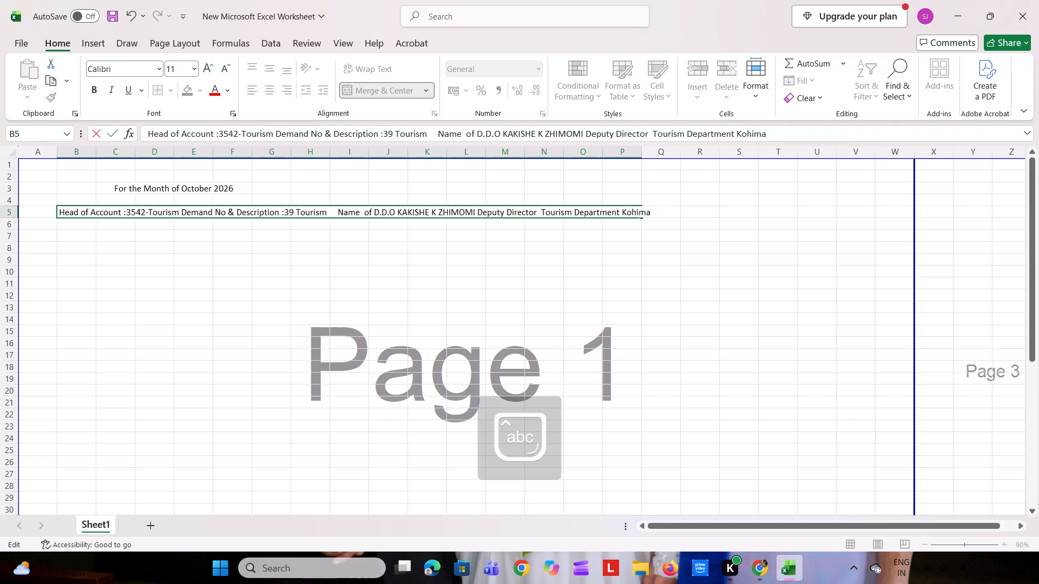
{"action": "left_click", "coordinate": [725, 389]}
Widen column P so the whole head of account line fits inside the merged cell.
{"action": "left_click_drag", "start_coordinate": [642, 150], "coordinate": [655, 152]}
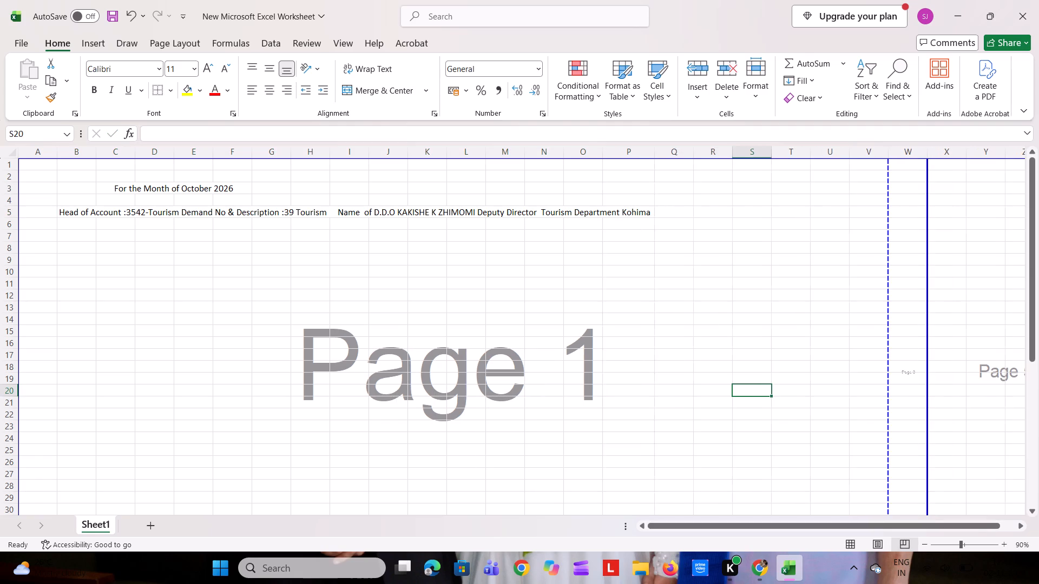
{"action": "left_click_drag", "start_coordinate": [655, 152], "coordinate": [662, 152]}
{"action": "left_click", "coordinate": [687, 221]}
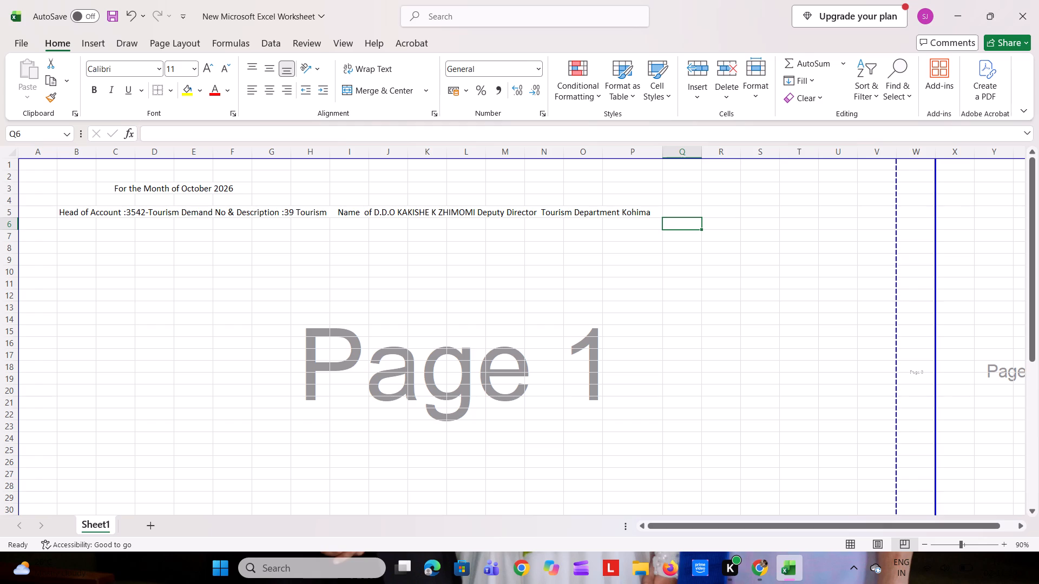
{"action": "left_click", "coordinate": [405, 373]}
Apply all borders to the range B7 to S36 to form the table grid.
{"action": "left_click_drag", "start_coordinate": [62, 237], "coordinate": [63, 237]}
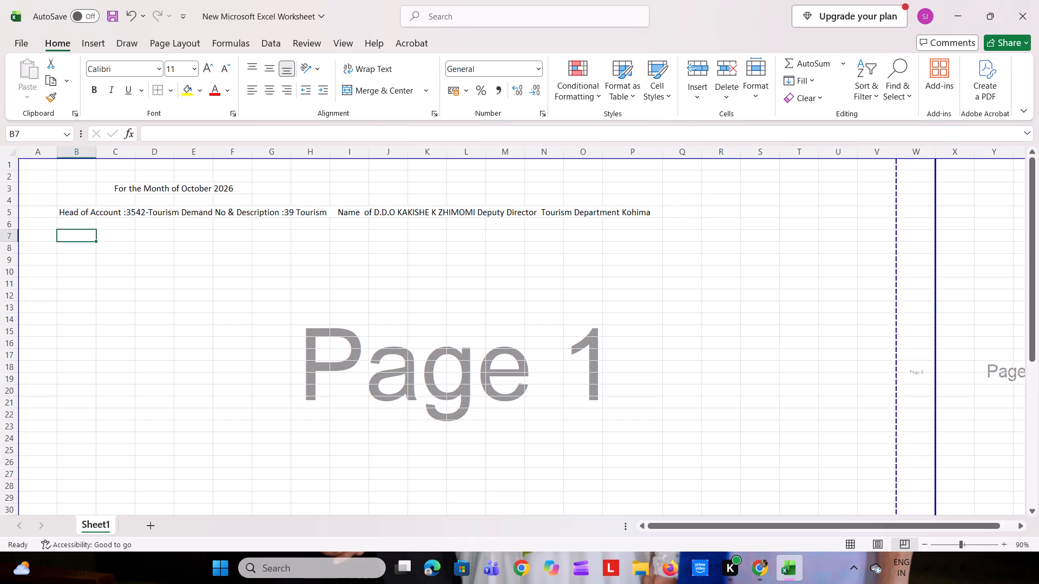
{"action": "left_click_drag", "start_coordinate": [63, 237], "coordinate": [272, 237]}
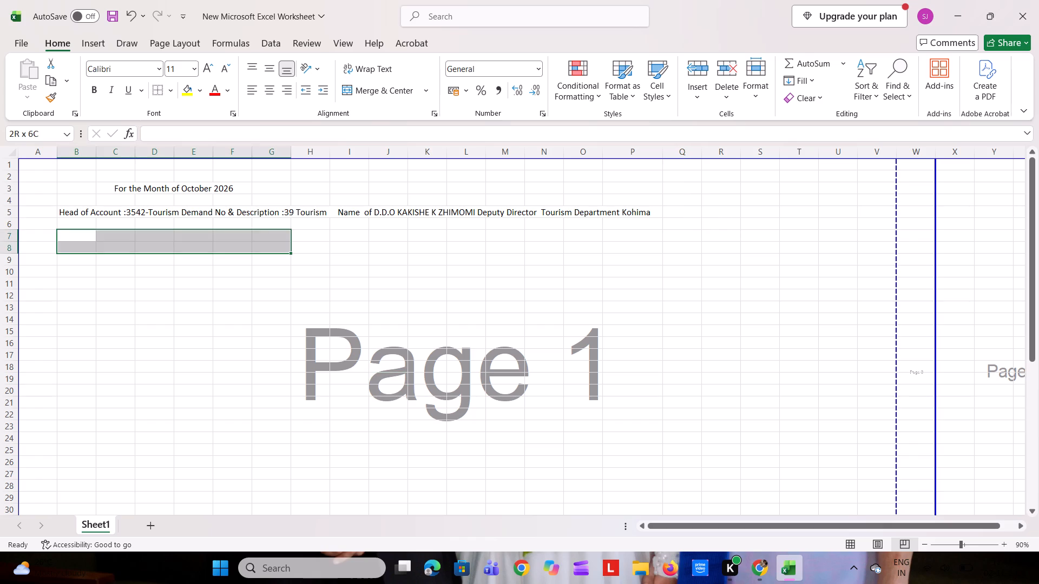
{"action": "left_click_drag", "start_coordinate": [272, 237], "coordinate": [208, 236]}
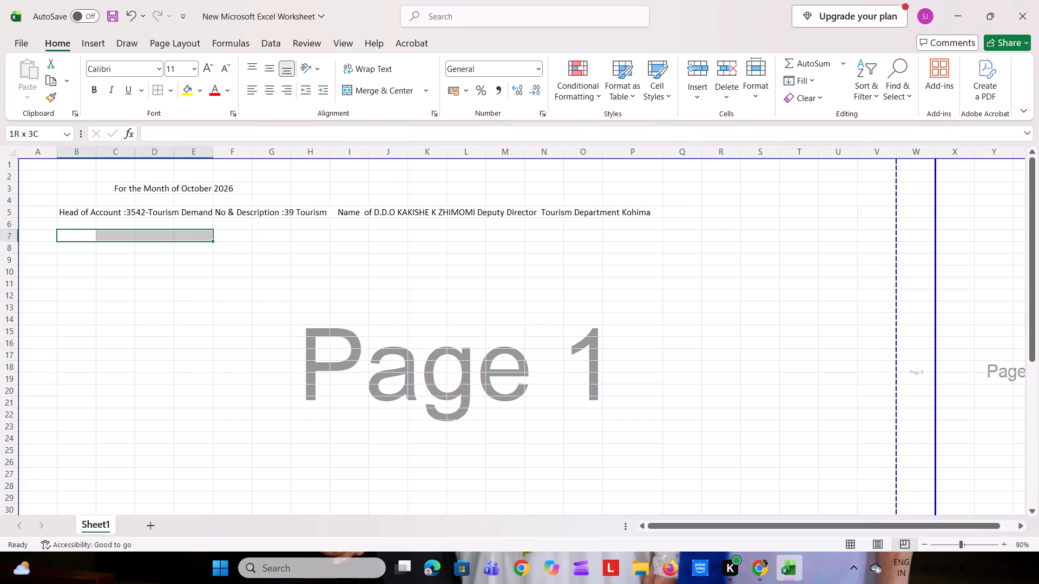
{"action": "left_click_drag", "start_coordinate": [208, 236], "coordinate": [378, 235]}
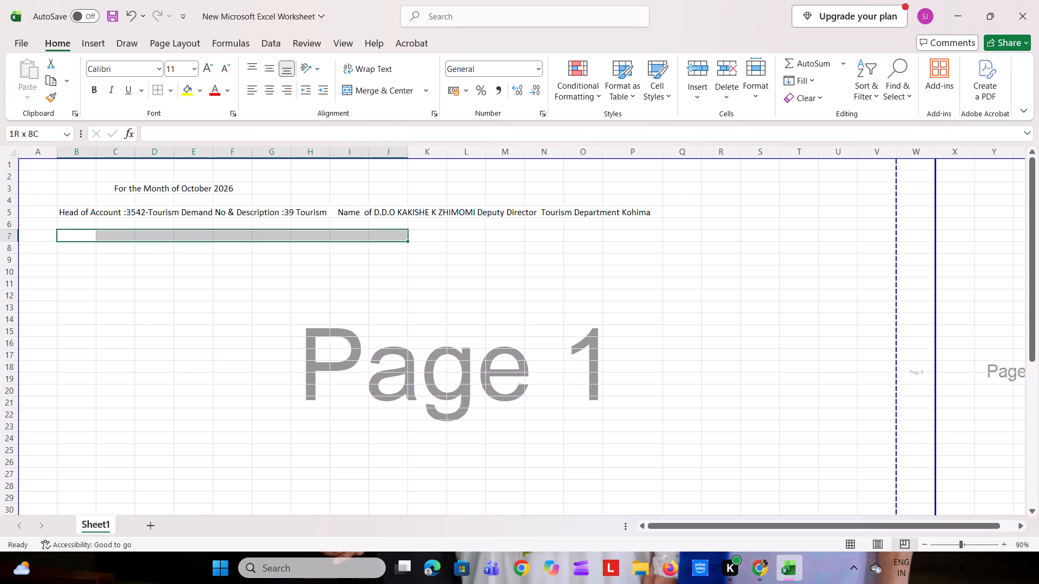
{"action": "left_click_drag", "start_coordinate": [378, 235], "coordinate": [537, 241]}
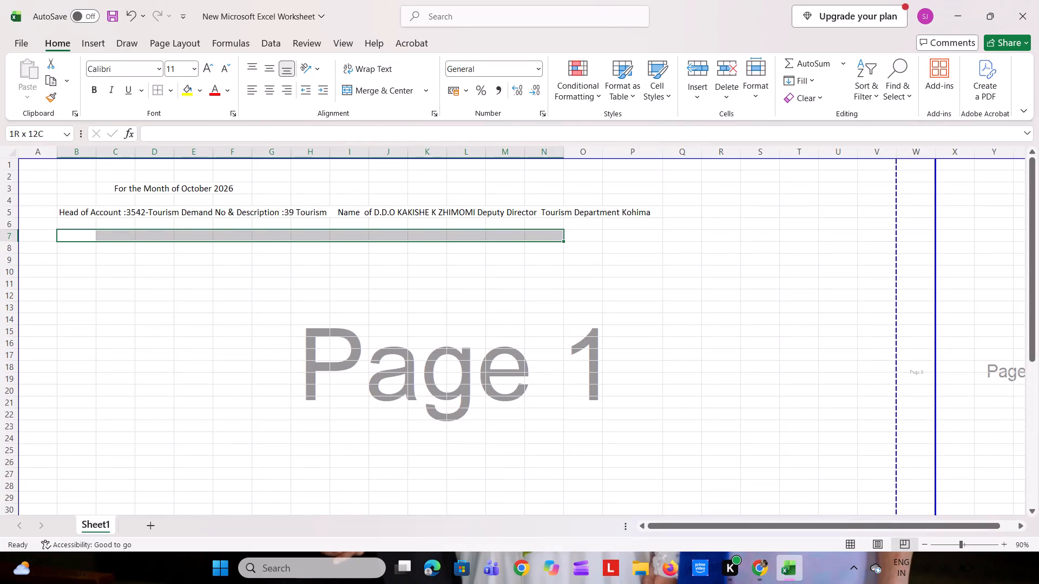
{"action": "left_click_drag", "start_coordinate": [537, 241], "coordinate": [675, 240]}
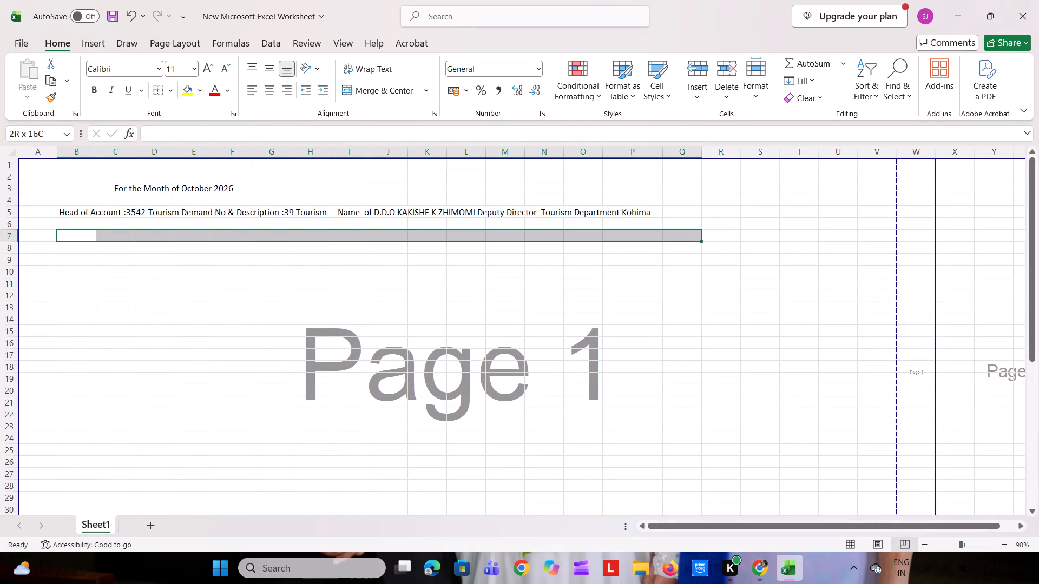
{"action": "left_click_drag", "start_coordinate": [675, 240], "coordinate": [786, 238]}
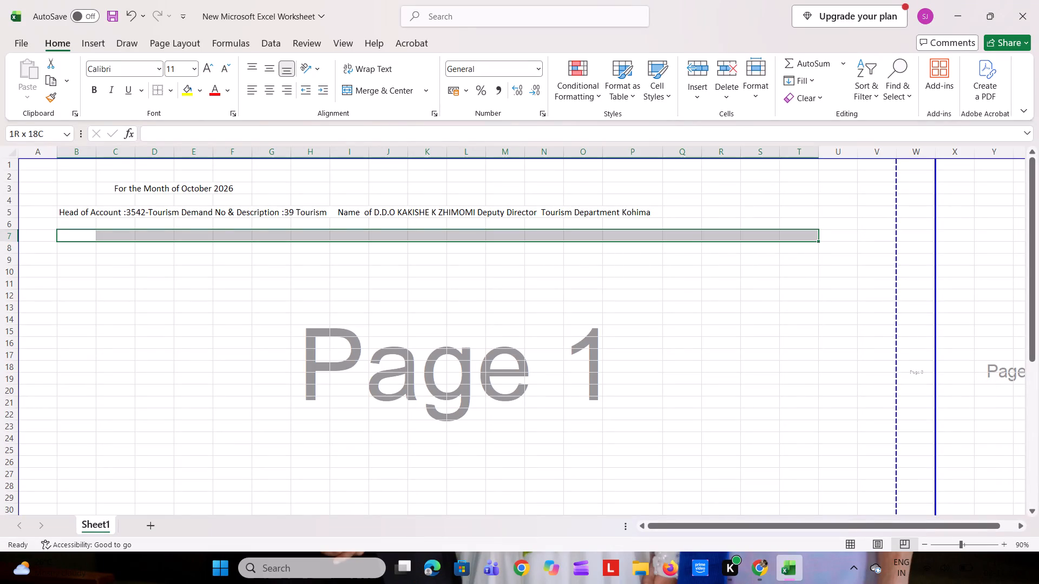
{"action": "left_click_drag", "start_coordinate": [786, 238], "coordinate": [745, 377]}
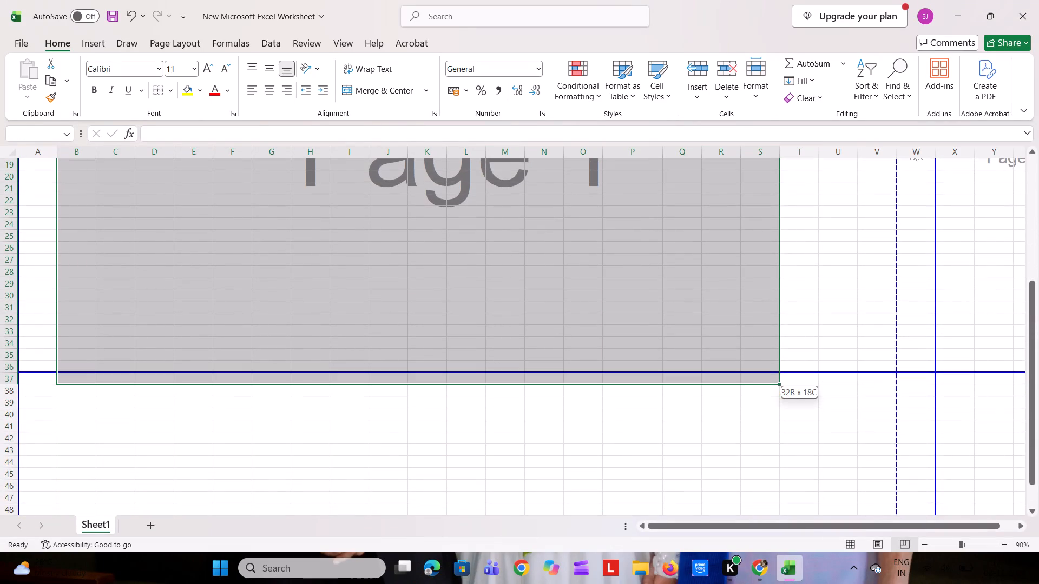
{"action": "left_click_drag", "start_coordinate": [745, 377], "coordinate": [755, 369]}
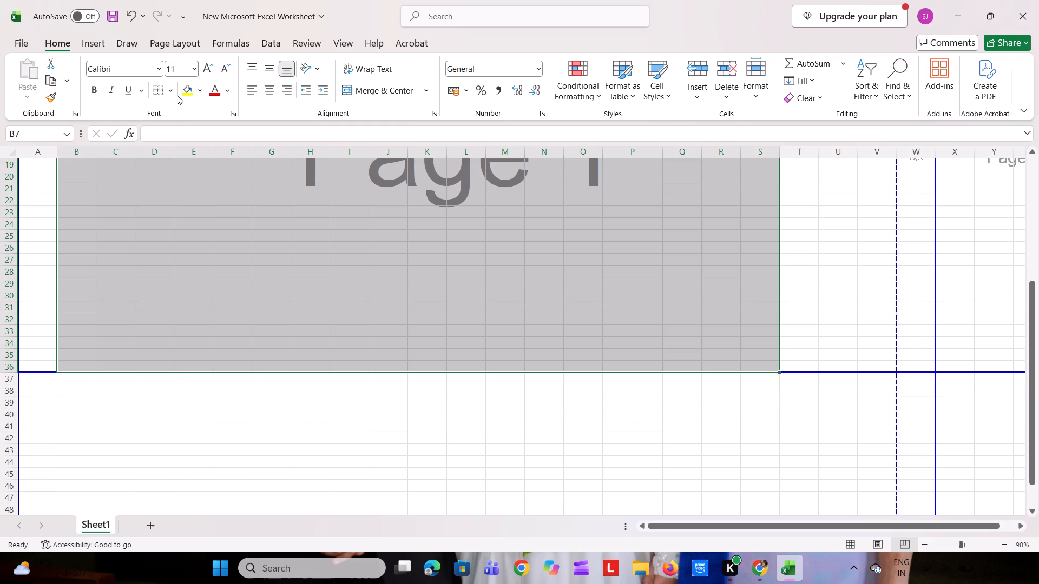
{"action": "left_click", "coordinate": [175, 94]}
{"action": "left_click", "coordinate": [178, 229]}
{"action": "left_click", "coordinate": [239, 368]}
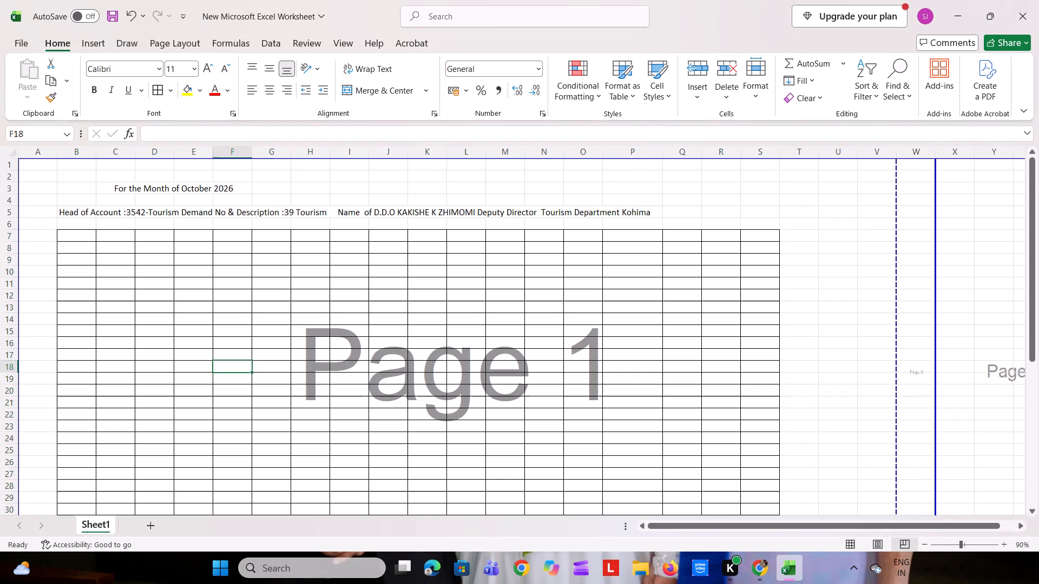
Turn on text wrapping for the table's header row, cells B7 to S7.
{"action": "left_click_drag", "start_coordinate": [77, 235], "coordinate": [754, 237]}
{"action": "left_click", "coordinate": [385, 70]}
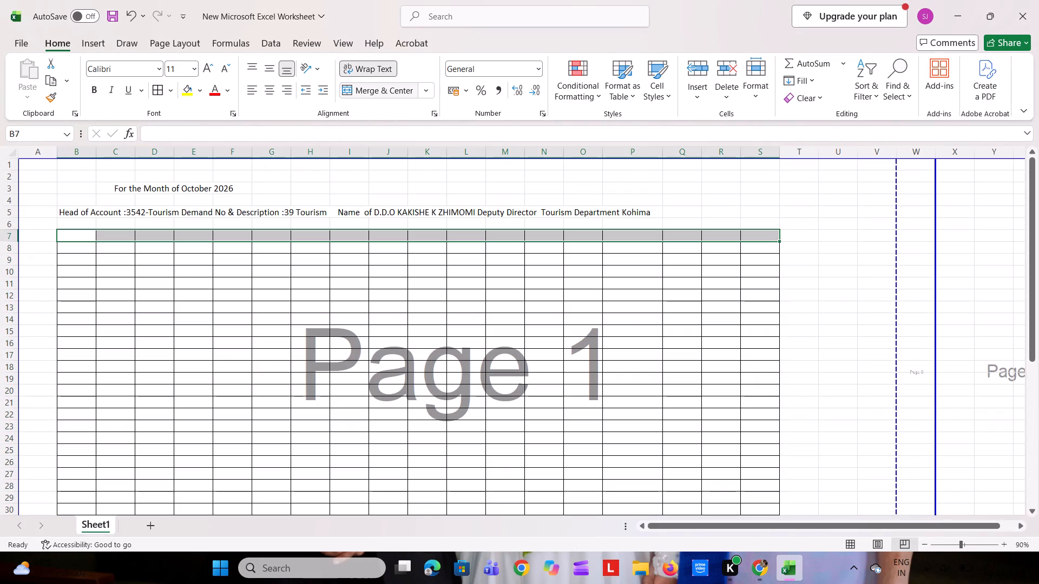
Enter the column headings "Sll.No" in B7 and "Bill No" in C7.
{"action": "double_click", "coordinate": [61, 236]}
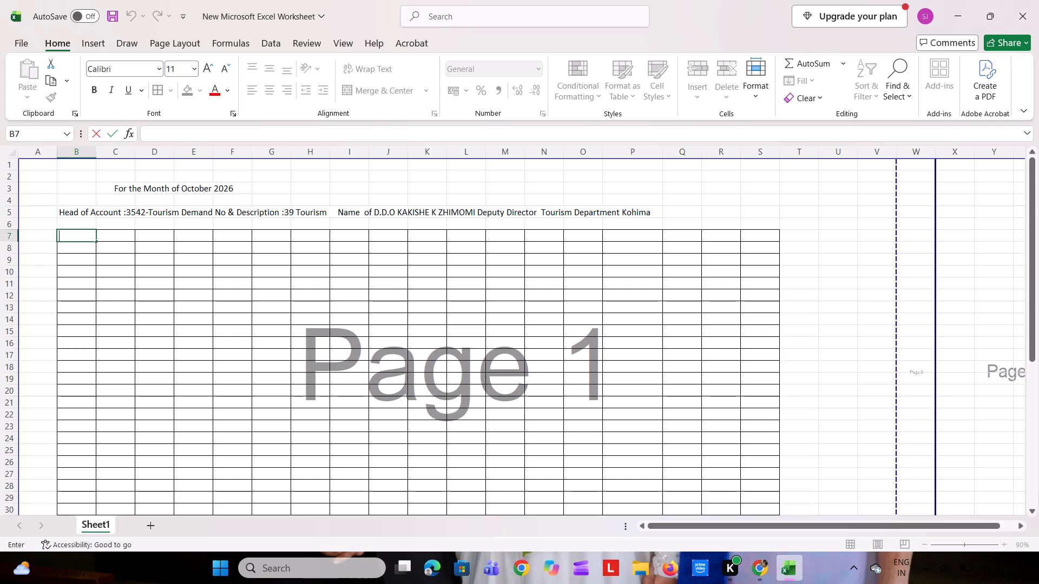
{"action": "left_click", "coordinate": [64, 251]}
{"action": "double_click", "coordinate": [65, 249]}
{"action": "double_click", "coordinate": [65, 238]}
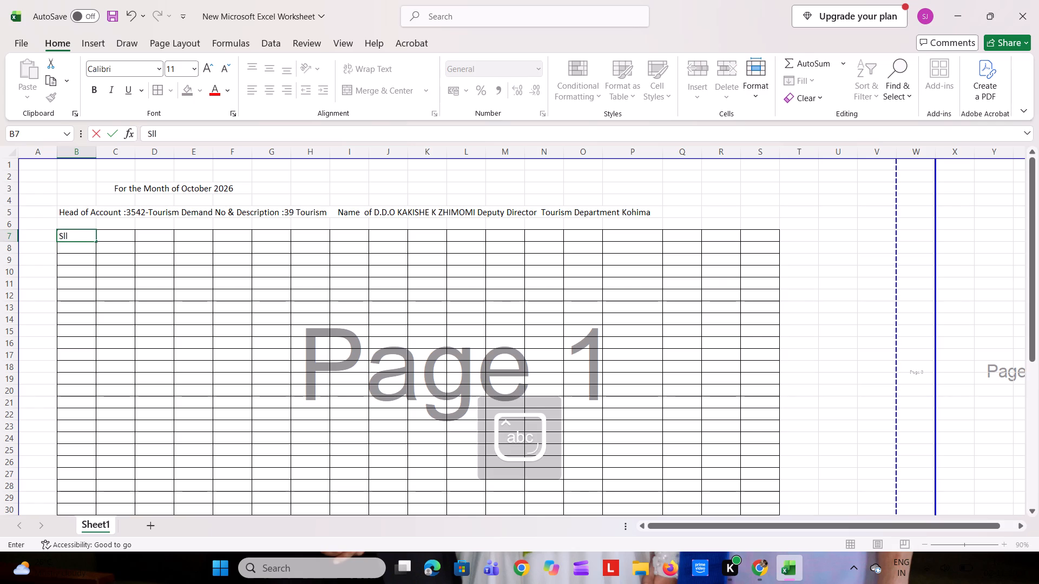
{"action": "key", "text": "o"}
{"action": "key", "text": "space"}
{"action": "key", "text": "BackSpace"}
{"action": "key", "text": "BackSpace"}
{"action": "key", "text": "BackSpace"}
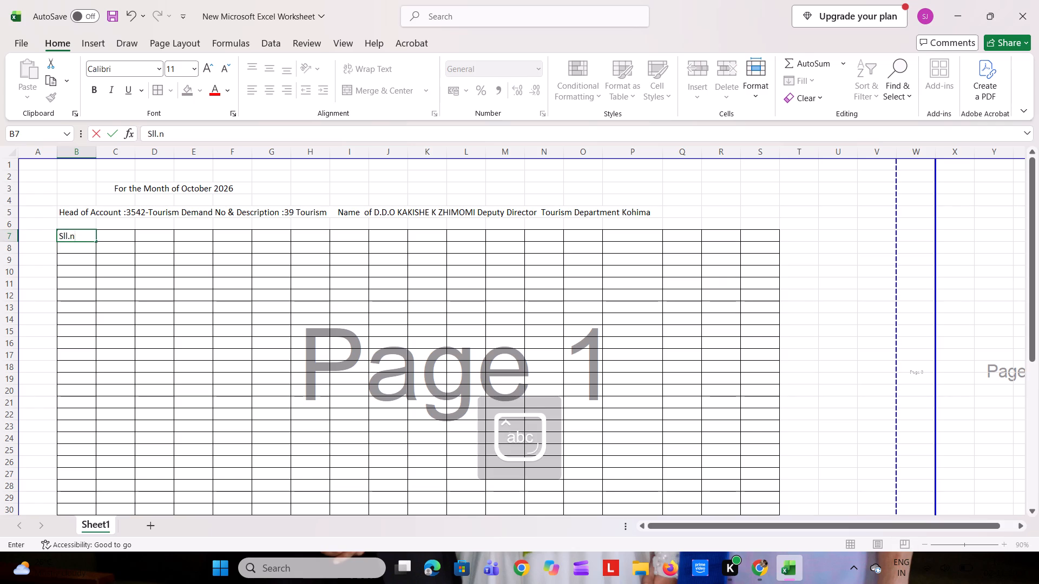
{"action": "key", "text": "Tab"}
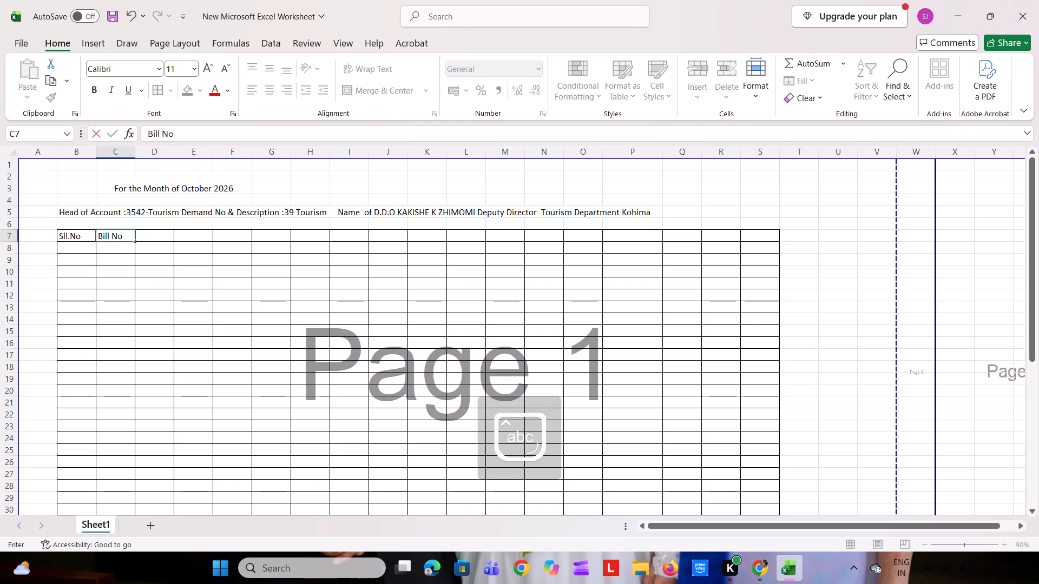
{"action": "key", "text": "Tab"}
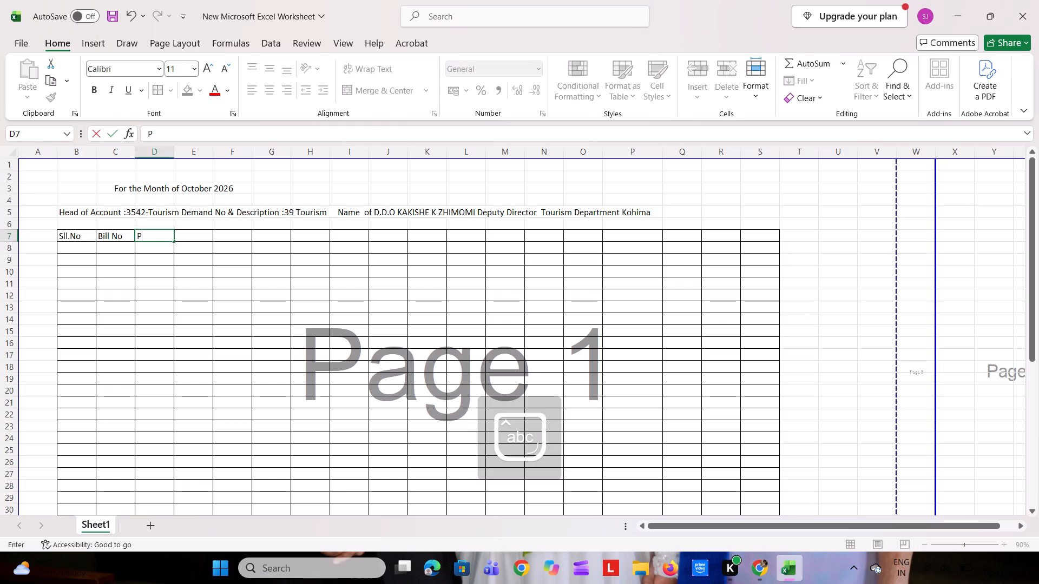
Enter the column heading "Pay" in D7.
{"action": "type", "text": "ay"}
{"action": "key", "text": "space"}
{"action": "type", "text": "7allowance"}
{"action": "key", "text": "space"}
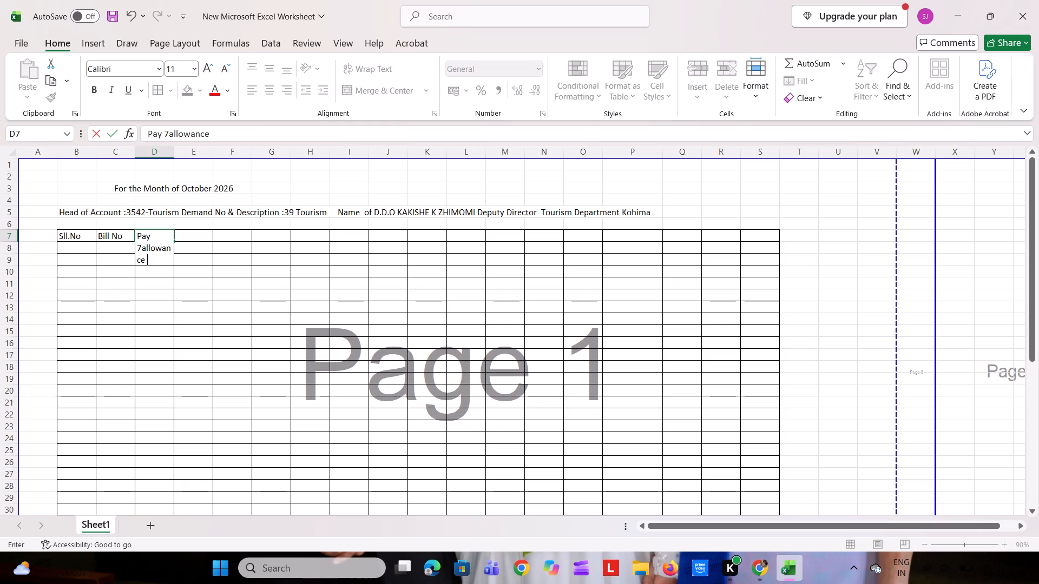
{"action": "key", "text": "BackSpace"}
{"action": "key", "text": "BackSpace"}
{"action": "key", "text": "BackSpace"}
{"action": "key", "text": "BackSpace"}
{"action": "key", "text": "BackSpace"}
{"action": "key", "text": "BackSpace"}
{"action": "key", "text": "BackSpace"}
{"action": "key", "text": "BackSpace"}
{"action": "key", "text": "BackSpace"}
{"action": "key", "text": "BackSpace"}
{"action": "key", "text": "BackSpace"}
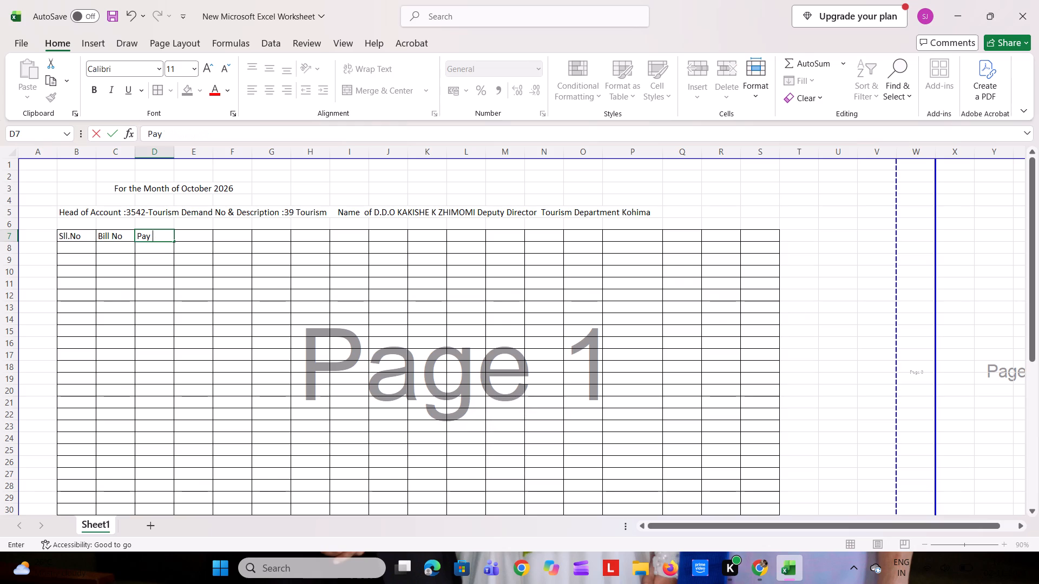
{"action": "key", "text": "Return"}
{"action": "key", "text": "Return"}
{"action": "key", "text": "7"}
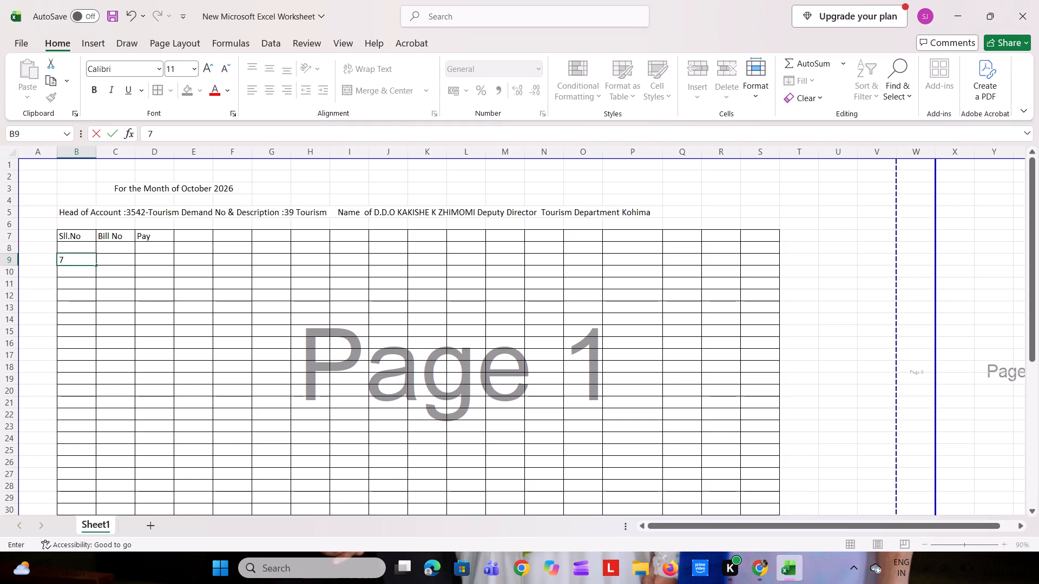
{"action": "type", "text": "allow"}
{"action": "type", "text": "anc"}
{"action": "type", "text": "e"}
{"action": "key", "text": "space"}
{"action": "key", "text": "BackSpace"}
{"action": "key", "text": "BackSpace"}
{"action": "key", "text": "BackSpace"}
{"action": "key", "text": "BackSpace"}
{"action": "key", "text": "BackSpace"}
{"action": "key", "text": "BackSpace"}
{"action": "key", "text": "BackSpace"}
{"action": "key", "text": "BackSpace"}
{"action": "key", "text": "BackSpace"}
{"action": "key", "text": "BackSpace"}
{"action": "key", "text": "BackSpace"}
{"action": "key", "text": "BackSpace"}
Extend the "Pay" heading in D7 to read "Pay &Allowance".
{"action": "double_click", "coordinate": [160, 236]}
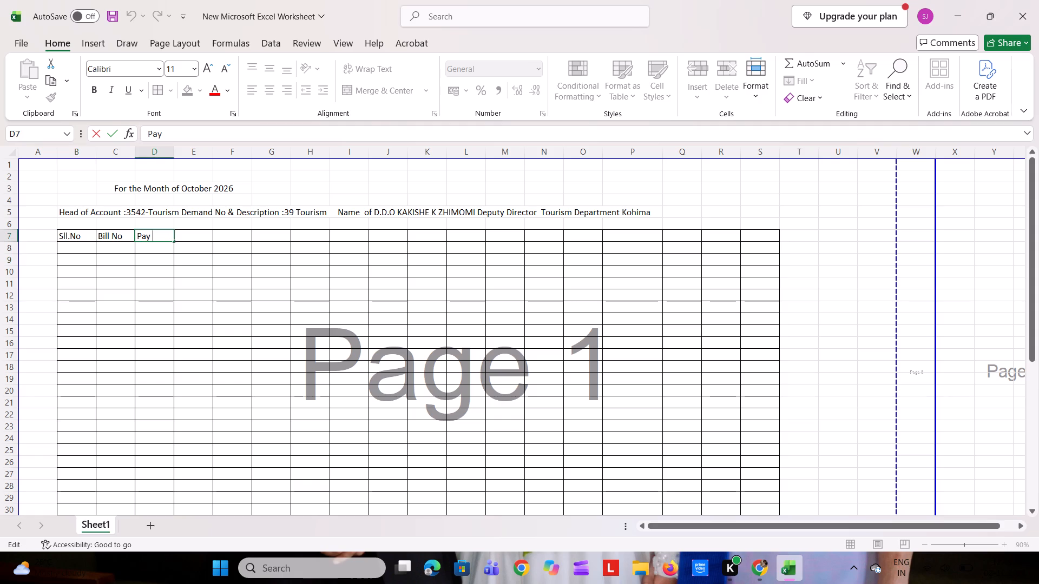
{"action": "key", "text": "shift+ampersand"}
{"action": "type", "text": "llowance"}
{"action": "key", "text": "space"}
{"action": "left_click", "coordinate": [195, 253]}
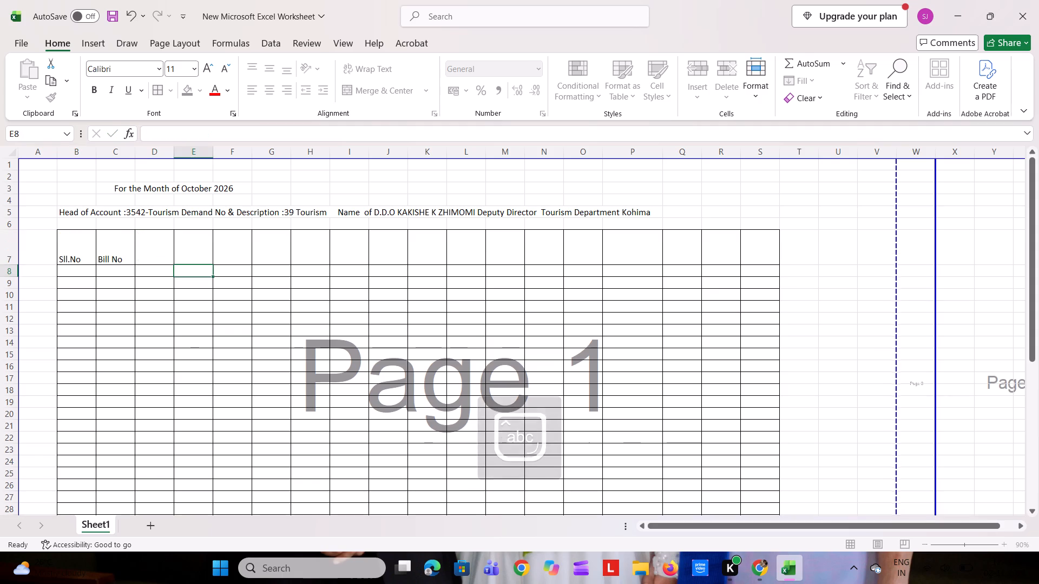
Enter the column headings "Arrear" in E7, "MR" in F7 and "L/E" in G7.
{"action": "double_click", "coordinate": [193, 240]}
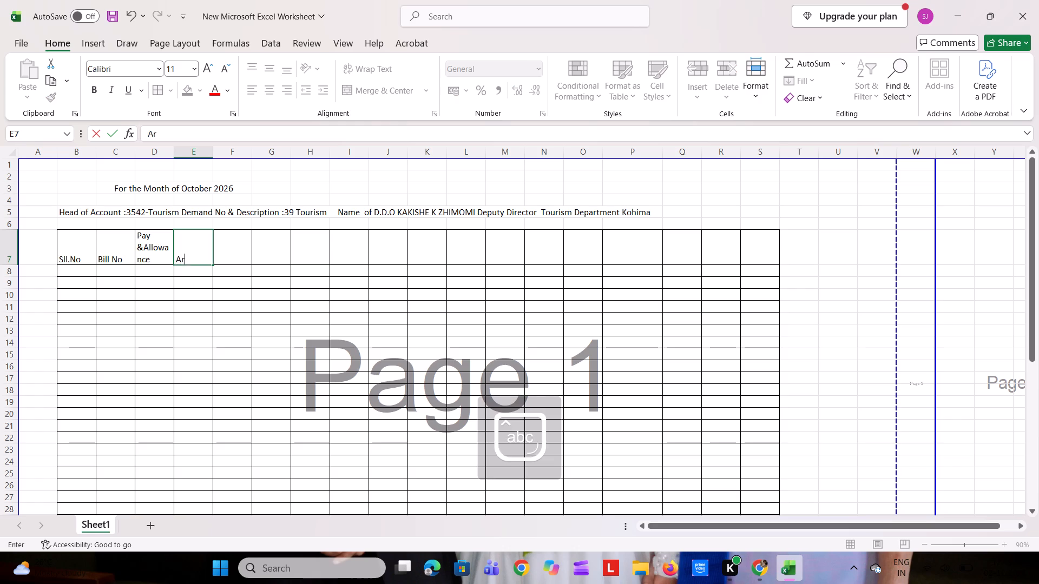
{"action": "key", "text": "Tab"}
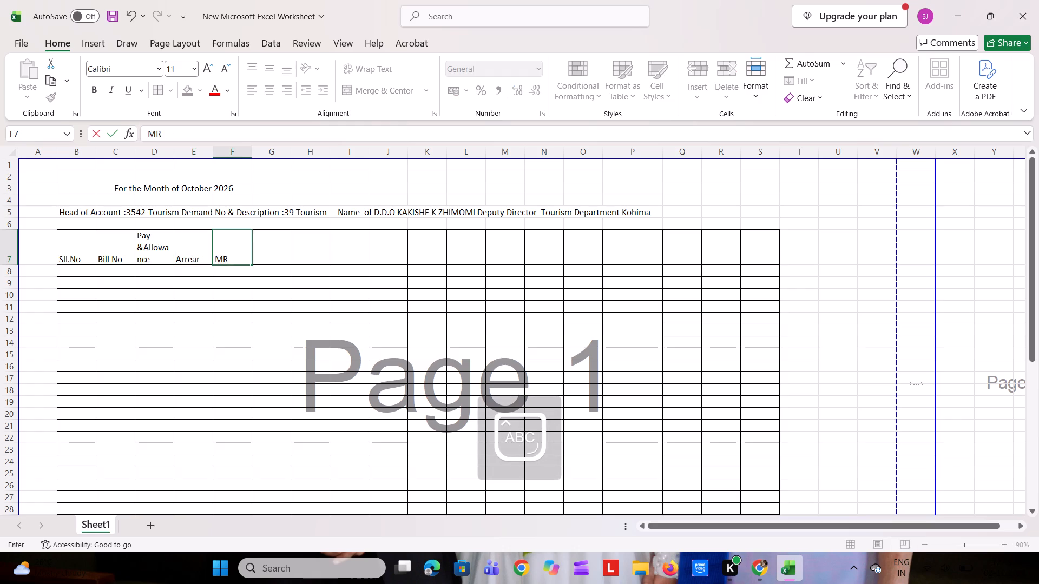
{"action": "key", "text": "Tab"}
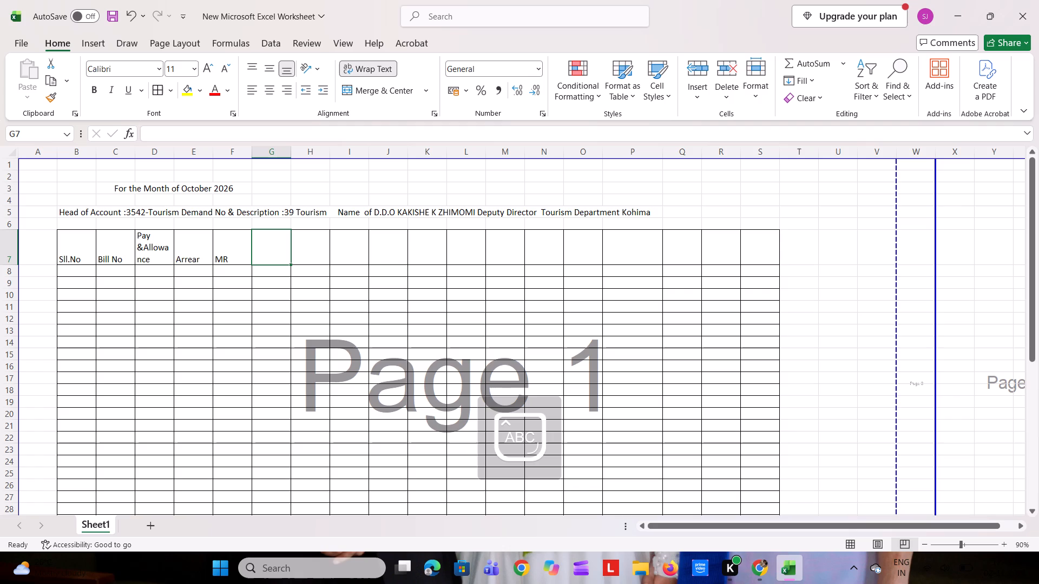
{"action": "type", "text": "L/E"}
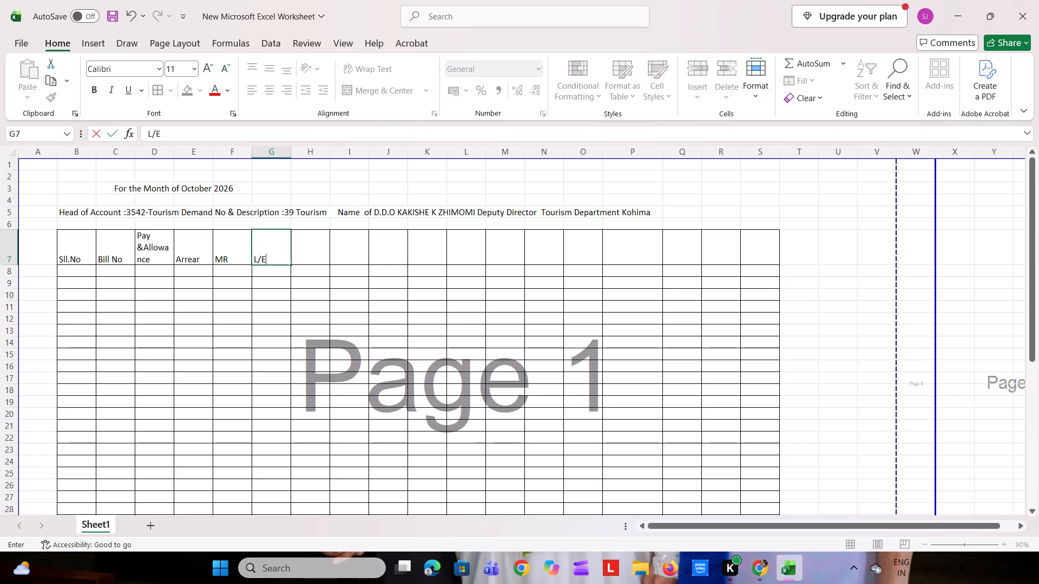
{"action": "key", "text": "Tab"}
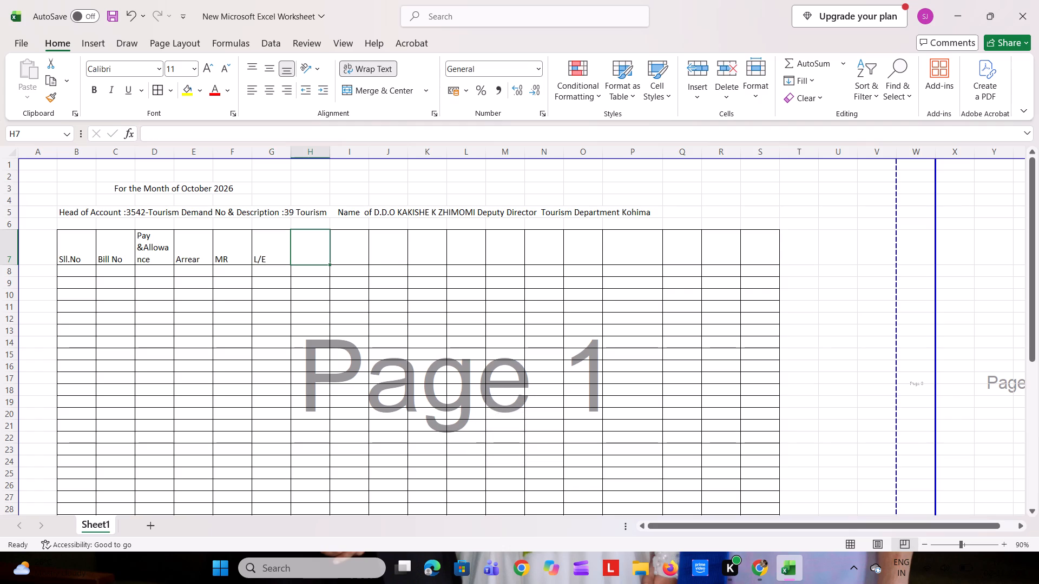
Enter the column headings "Wages" in H7, "TE" in I7 and "Others" in J7.
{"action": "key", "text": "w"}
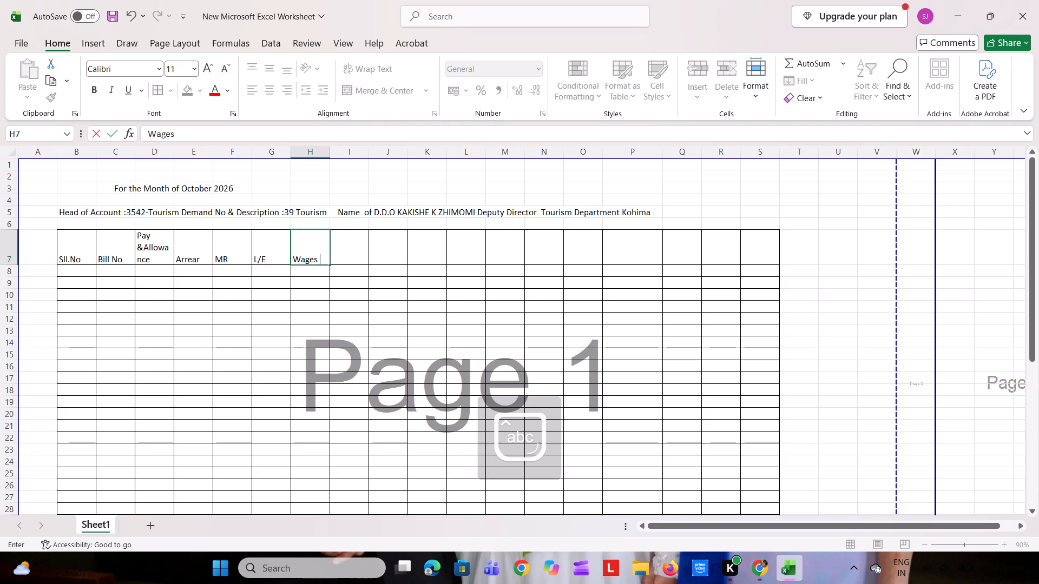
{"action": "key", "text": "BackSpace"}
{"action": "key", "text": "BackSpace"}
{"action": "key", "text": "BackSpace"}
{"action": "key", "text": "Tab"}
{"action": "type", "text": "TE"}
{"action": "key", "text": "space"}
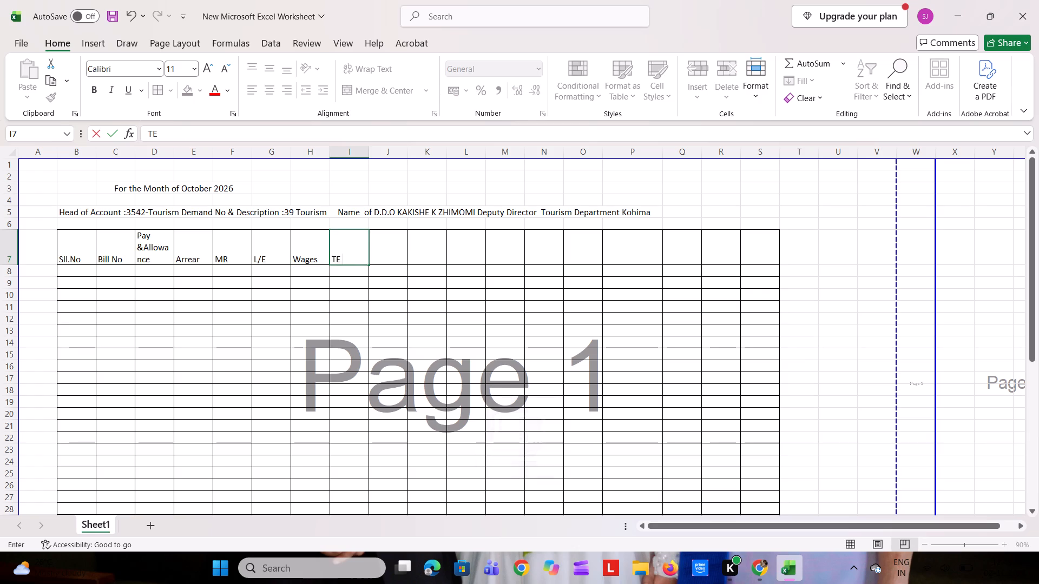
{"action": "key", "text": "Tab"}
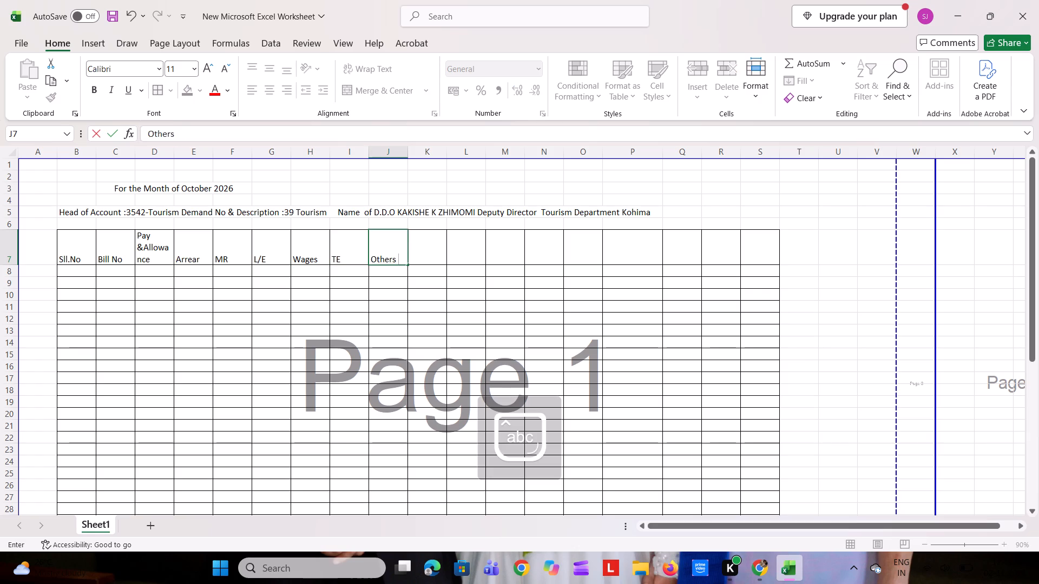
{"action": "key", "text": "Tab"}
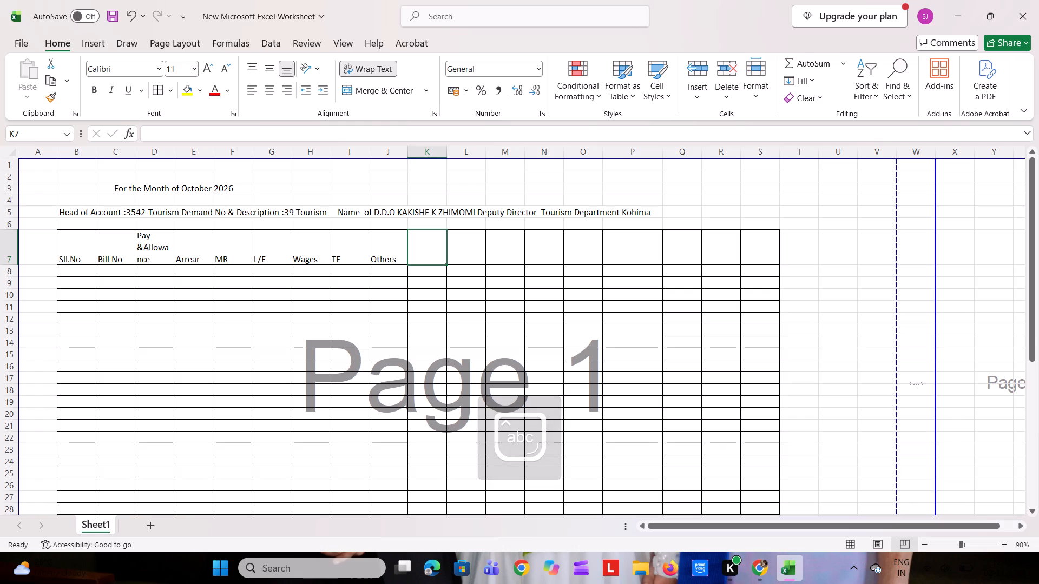
Enter the column headings "Grand Total" in K7 and "GPF Subscription" in L7.
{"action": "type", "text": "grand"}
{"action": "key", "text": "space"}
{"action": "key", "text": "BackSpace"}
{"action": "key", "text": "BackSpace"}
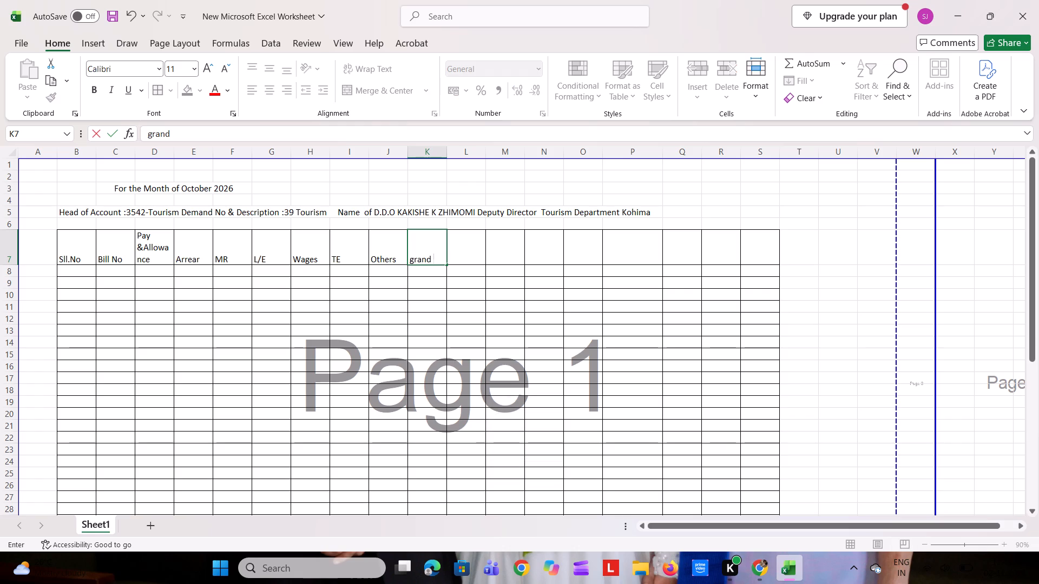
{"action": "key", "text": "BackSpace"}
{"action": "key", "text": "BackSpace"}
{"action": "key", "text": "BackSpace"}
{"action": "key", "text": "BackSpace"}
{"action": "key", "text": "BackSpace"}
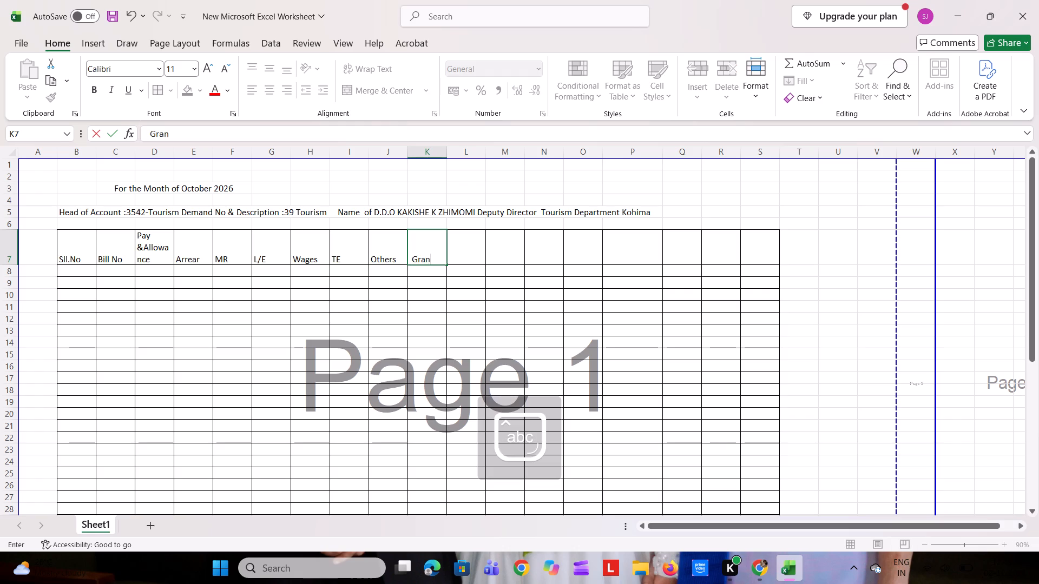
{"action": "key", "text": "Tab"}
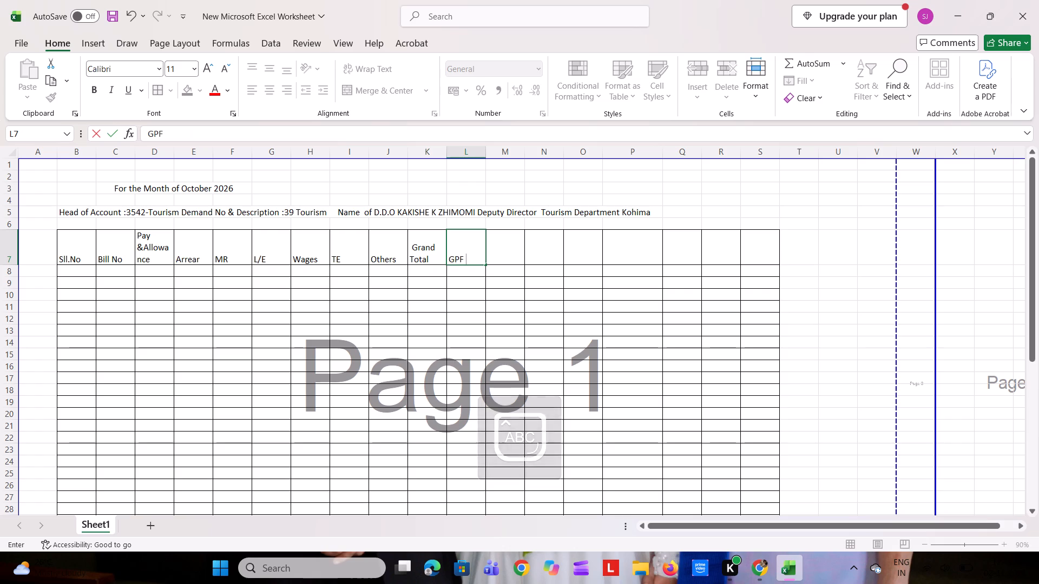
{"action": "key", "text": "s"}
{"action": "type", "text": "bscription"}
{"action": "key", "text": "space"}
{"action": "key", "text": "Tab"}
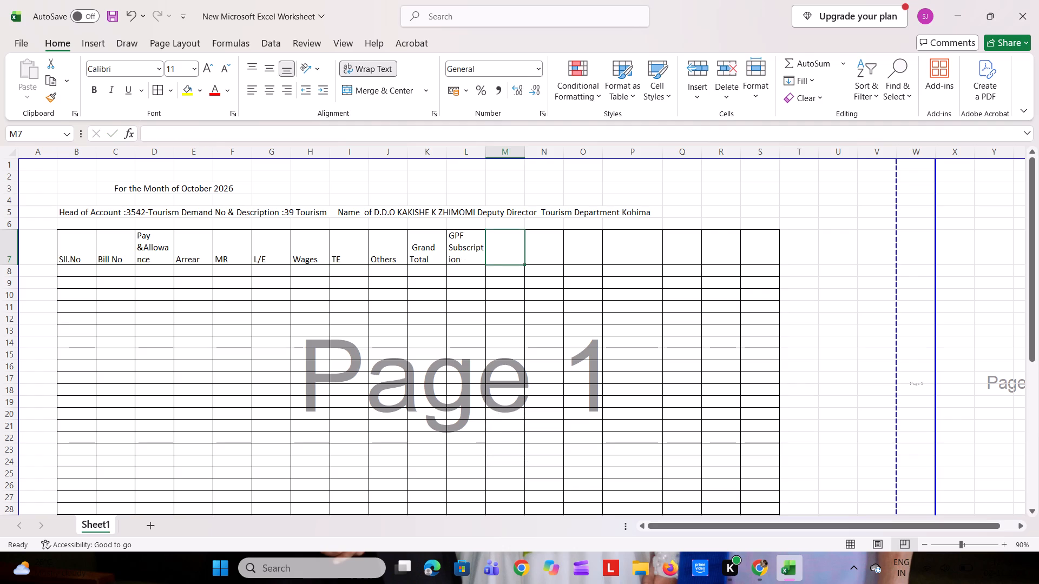
Enter the column headings "NPS" in M7, "GIS" in N7 and "P/TAX" in O7.
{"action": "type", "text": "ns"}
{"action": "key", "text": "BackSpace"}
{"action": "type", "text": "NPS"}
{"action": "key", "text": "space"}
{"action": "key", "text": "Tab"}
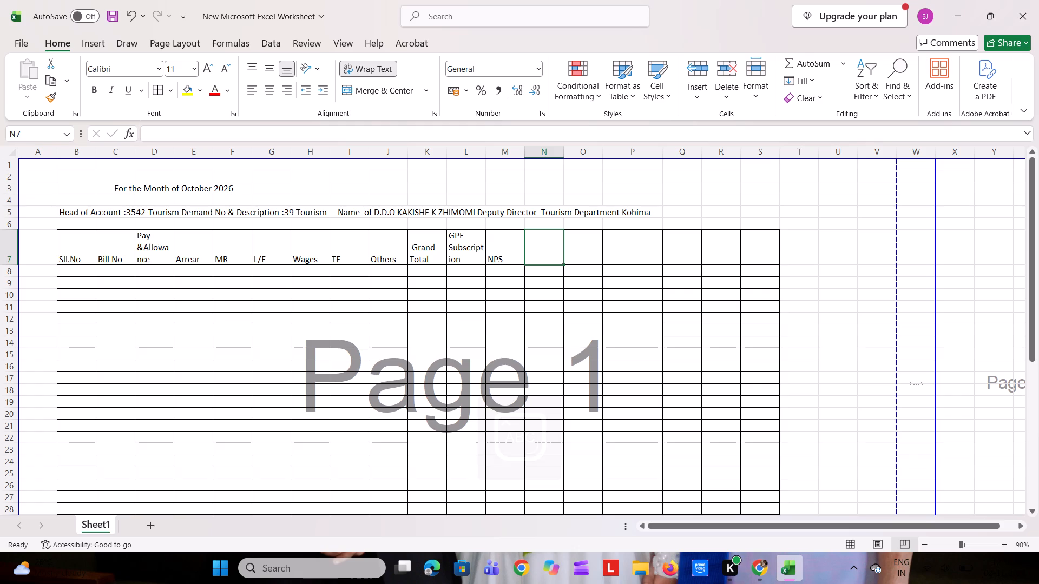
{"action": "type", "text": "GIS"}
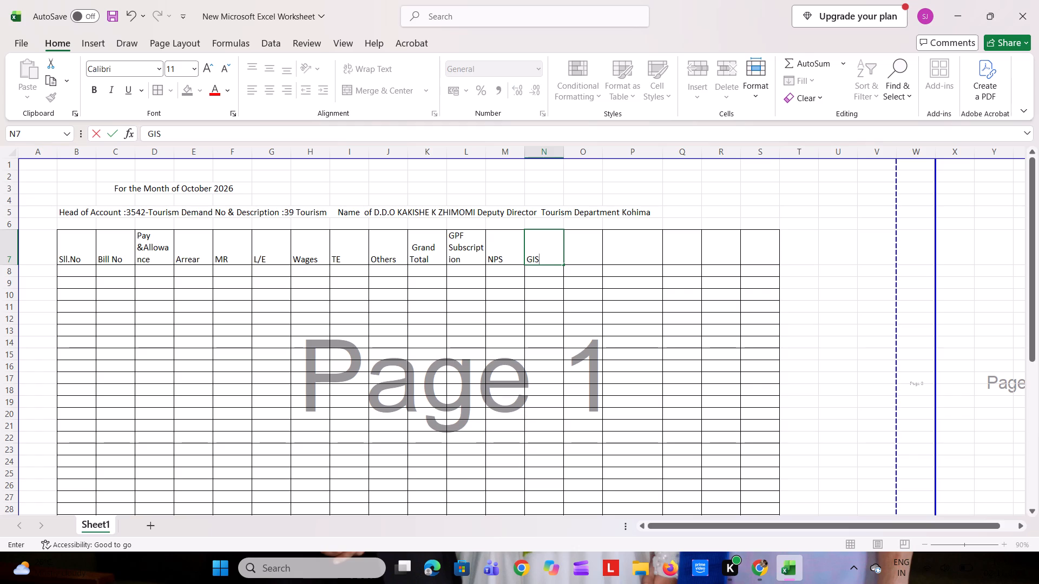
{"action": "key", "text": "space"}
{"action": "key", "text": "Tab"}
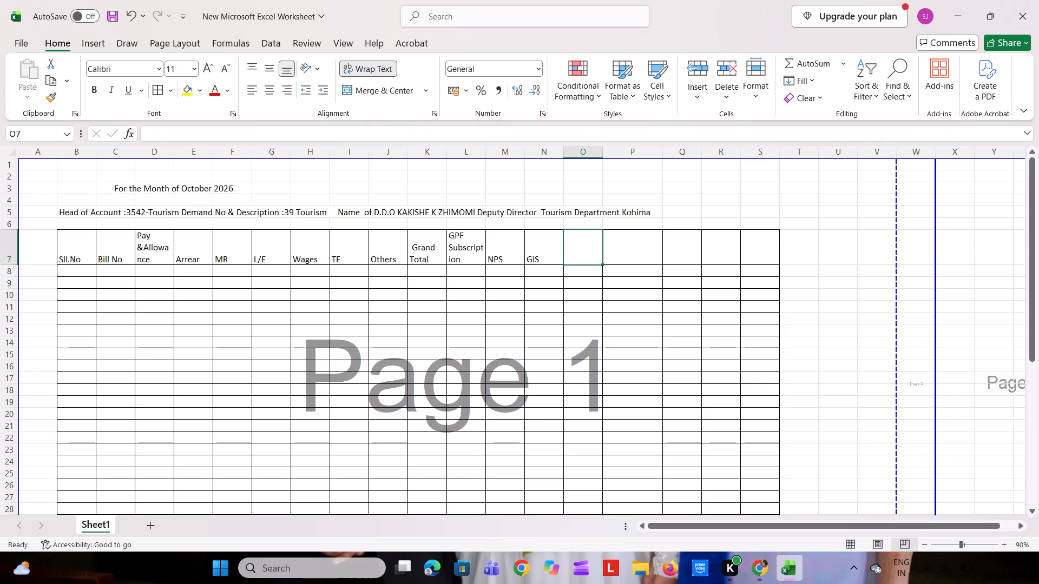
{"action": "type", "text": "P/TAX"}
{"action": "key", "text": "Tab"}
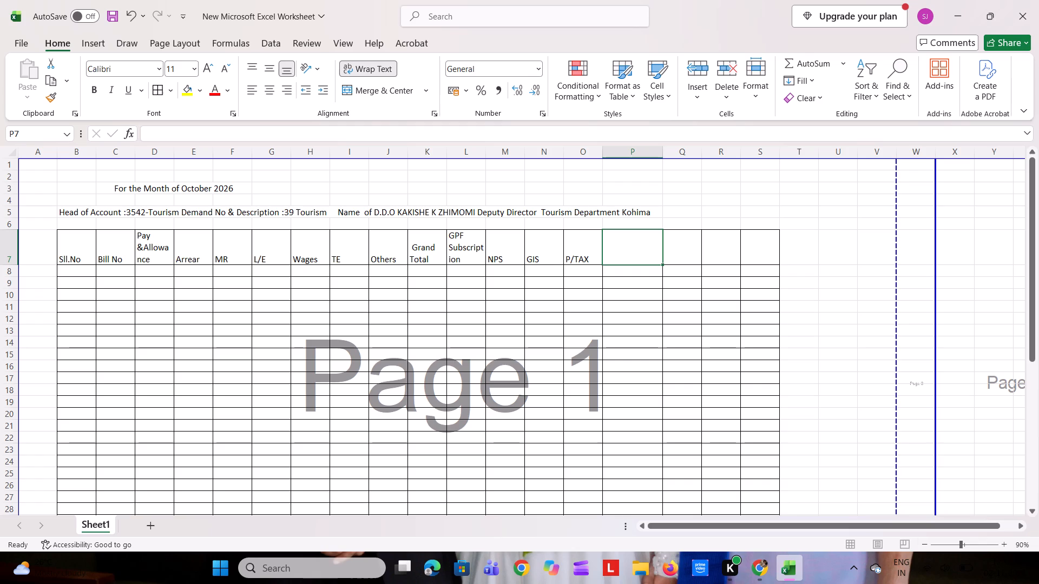
Enter the column headings "H/Rent" in P7 and "other deduction" in Q7.
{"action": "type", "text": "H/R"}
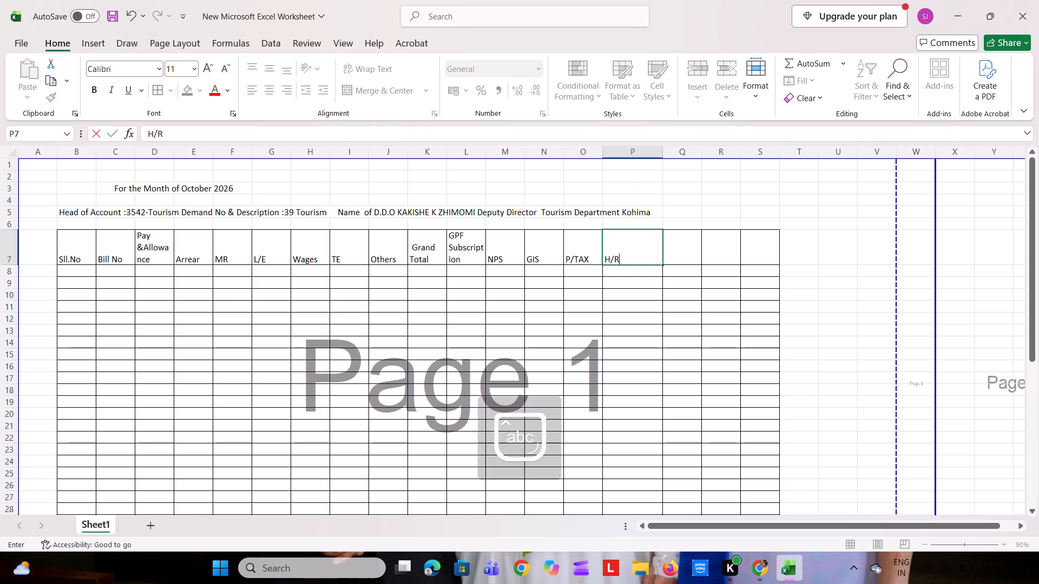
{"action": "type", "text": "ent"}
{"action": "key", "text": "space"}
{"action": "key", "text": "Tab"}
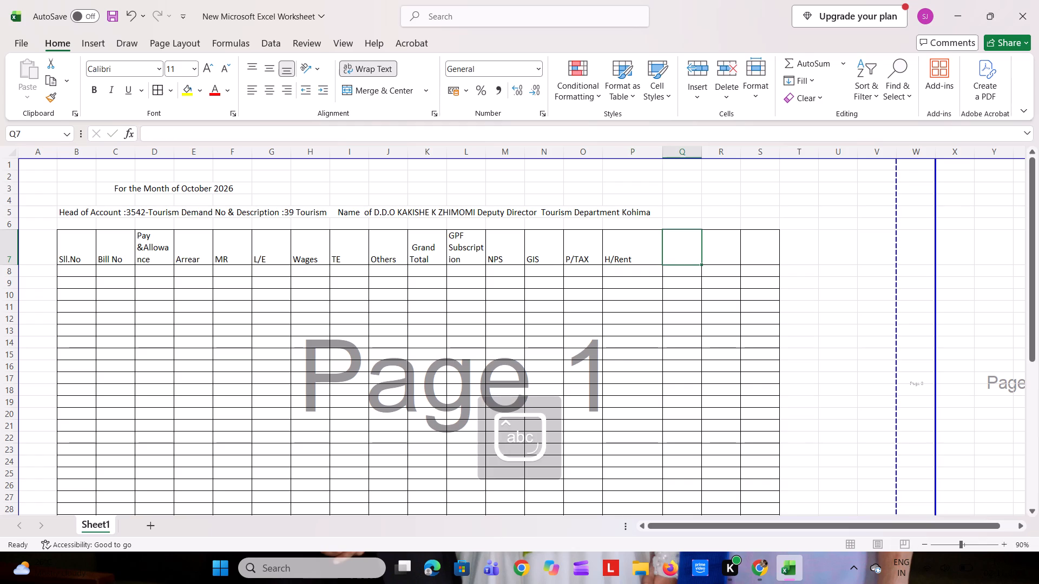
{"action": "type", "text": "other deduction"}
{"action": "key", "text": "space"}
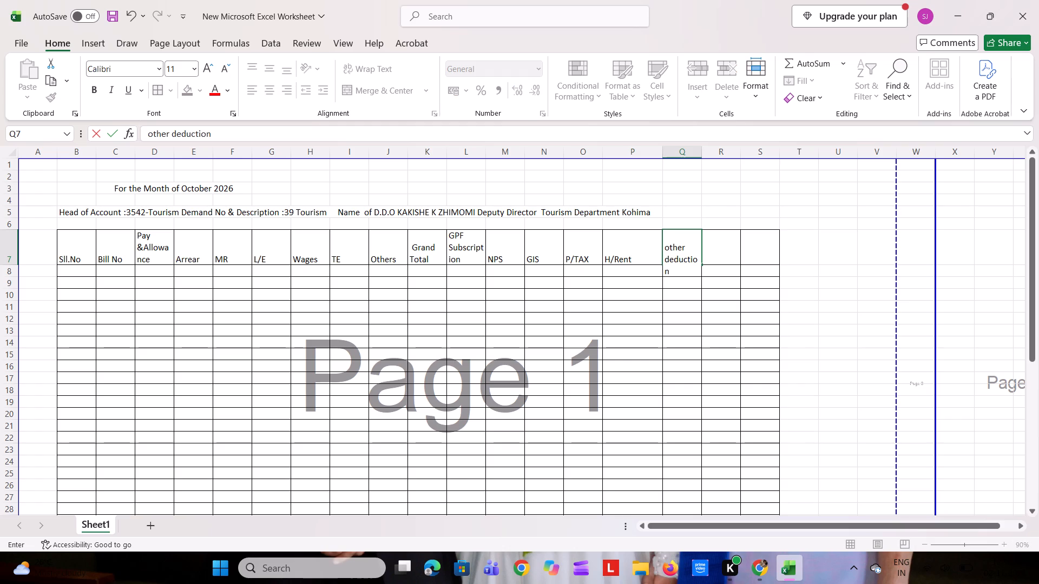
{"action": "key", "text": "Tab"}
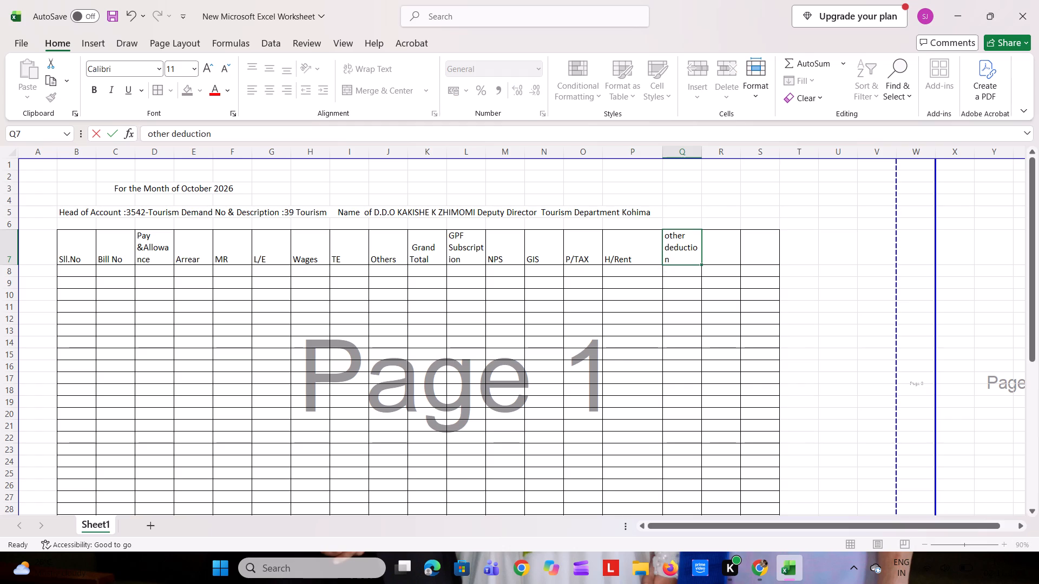
Enter the column headings "Net Amount" in R7 and "GPF" in S7.
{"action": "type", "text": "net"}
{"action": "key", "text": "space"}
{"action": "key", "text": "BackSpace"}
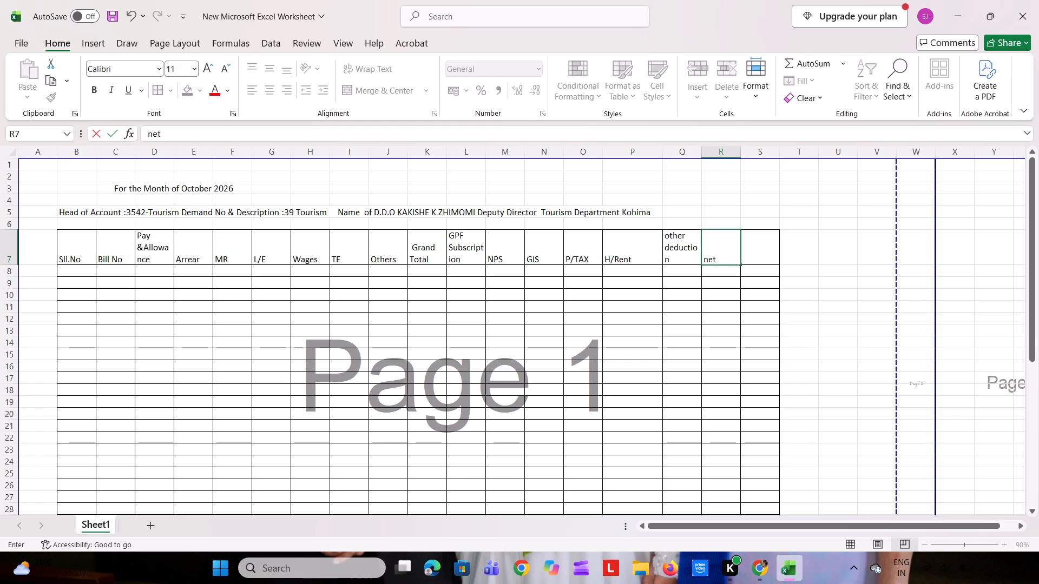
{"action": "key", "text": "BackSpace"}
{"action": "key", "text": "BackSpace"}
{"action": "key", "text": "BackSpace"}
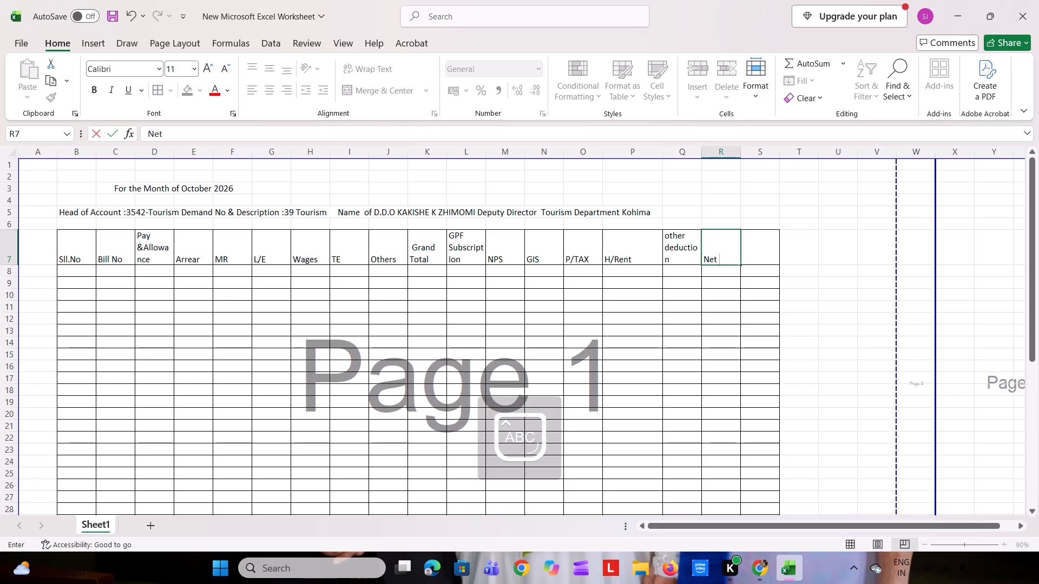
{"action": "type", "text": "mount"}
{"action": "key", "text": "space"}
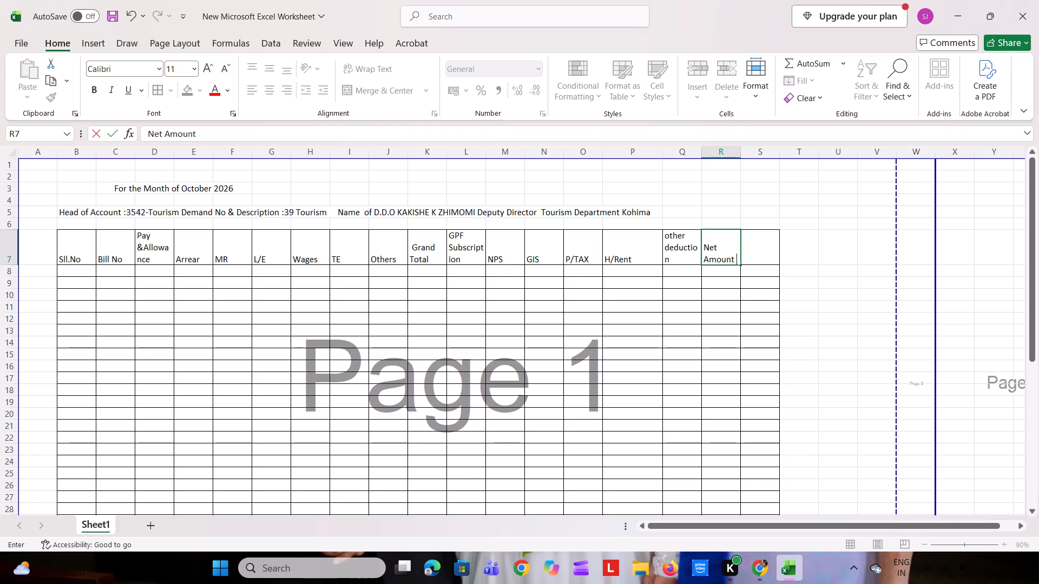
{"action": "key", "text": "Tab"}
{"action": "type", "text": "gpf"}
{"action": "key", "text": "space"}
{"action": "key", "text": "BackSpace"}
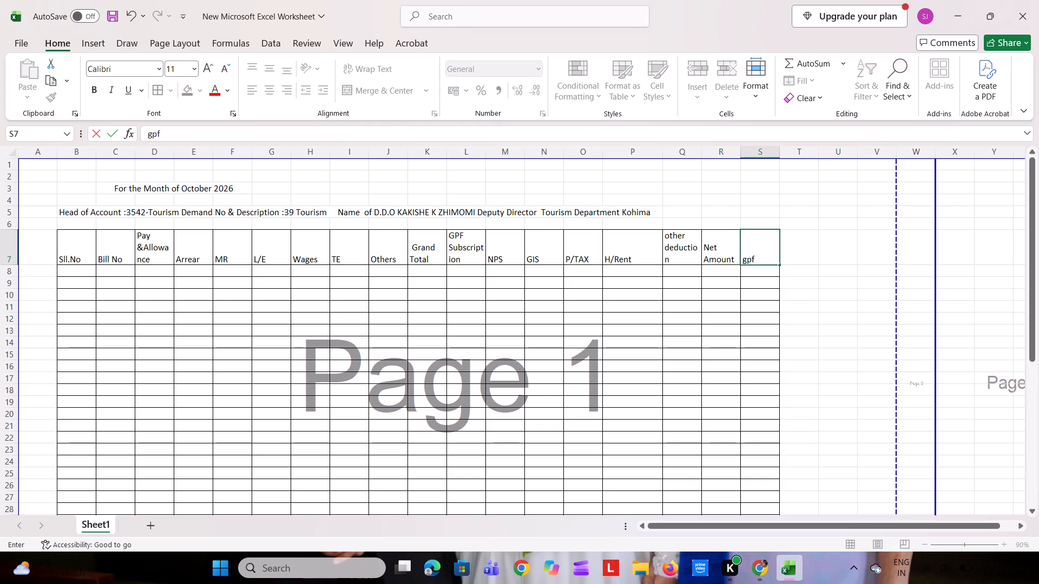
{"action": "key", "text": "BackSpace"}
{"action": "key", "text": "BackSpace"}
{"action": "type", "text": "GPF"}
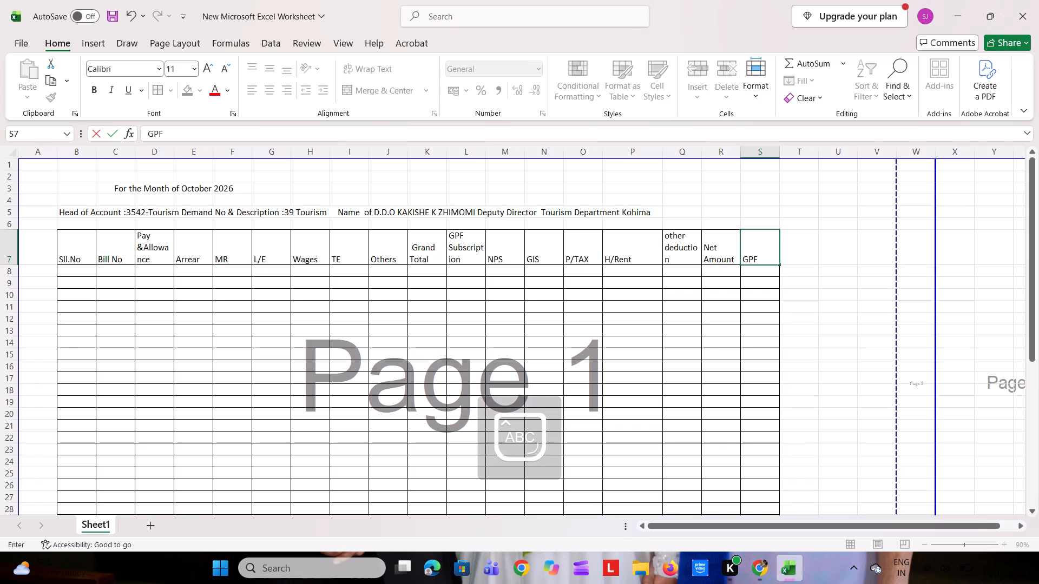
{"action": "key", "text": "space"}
Set the column heading row and the table rows below it, B7:S13, to Times New Roman at size 12.
{"action": "scroll", "coordinate": [193, 240], "scroll_direction": "down", "scroll_amount": 2}
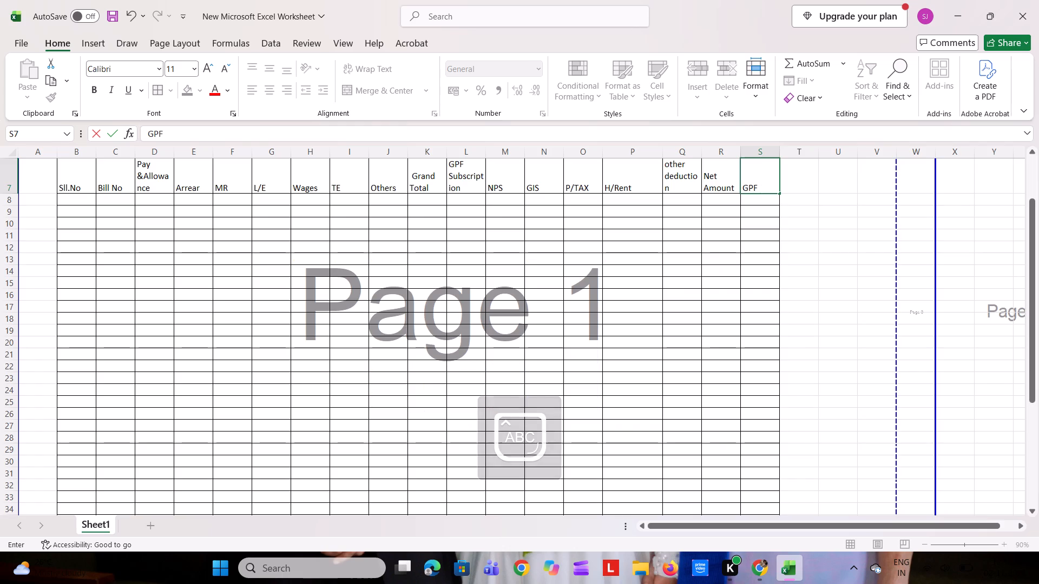
{"action": "left_click_drag", "start_coordinate": [76, 185], "coordinate": [776, 258]}
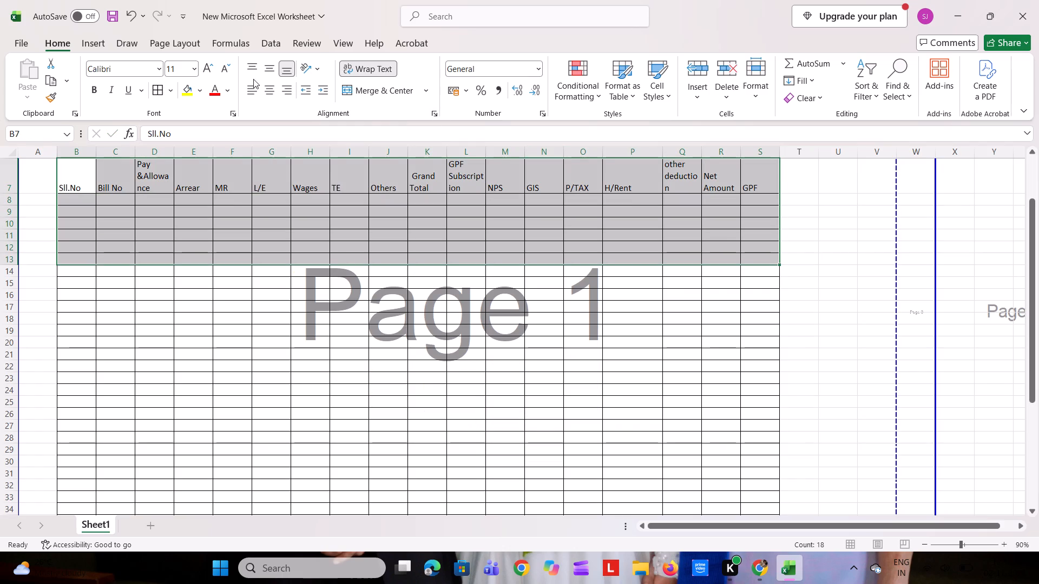
{"action": "left_click", "coordinate": [196, 69]}
{"action": "left_click", "coordinate": [177, 152]}
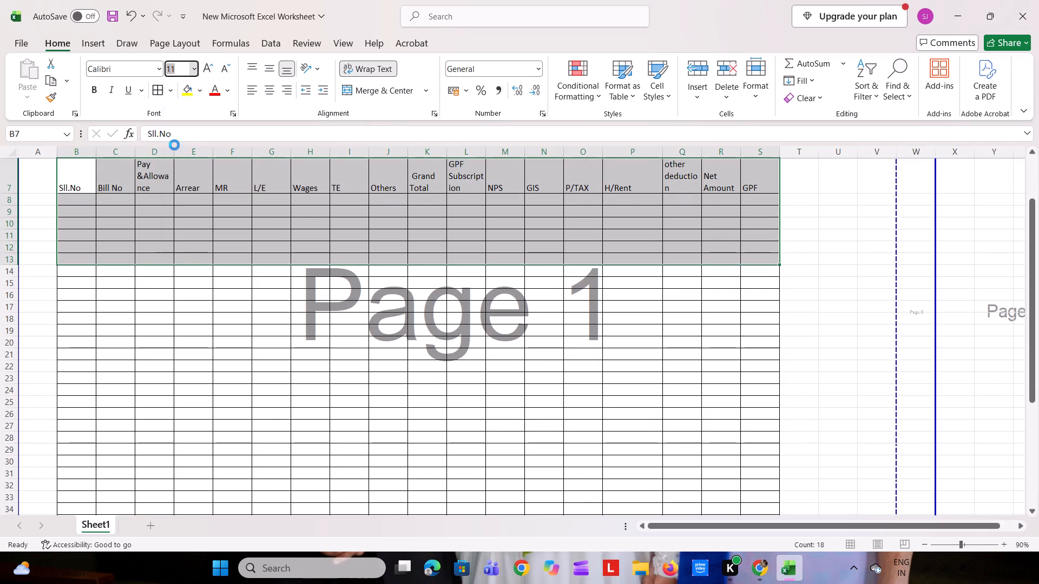
{"action": "left_click", "coordinate": [160, 74]}
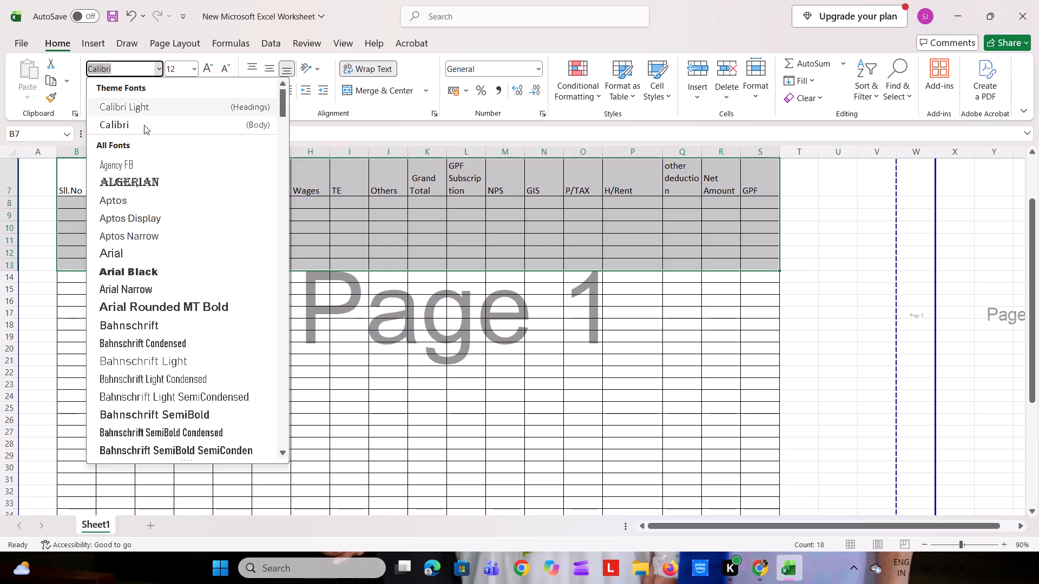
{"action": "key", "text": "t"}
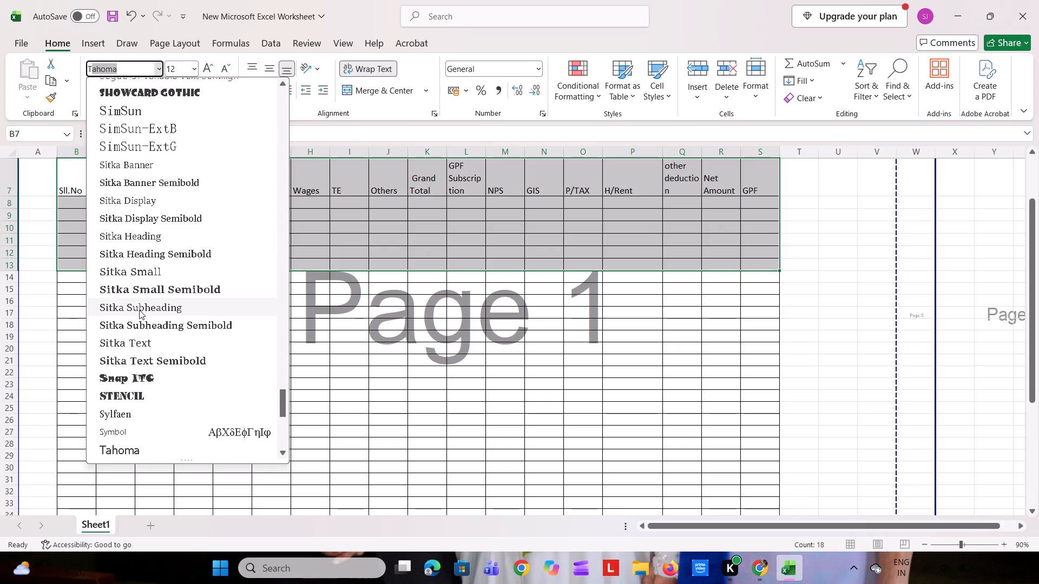
{"action": "scroll", "coordinate": [137, 315], "scroll_direction": "down", "scroll_amount": 4}
{"action": "left_click", "coordinate": [129, 277]}
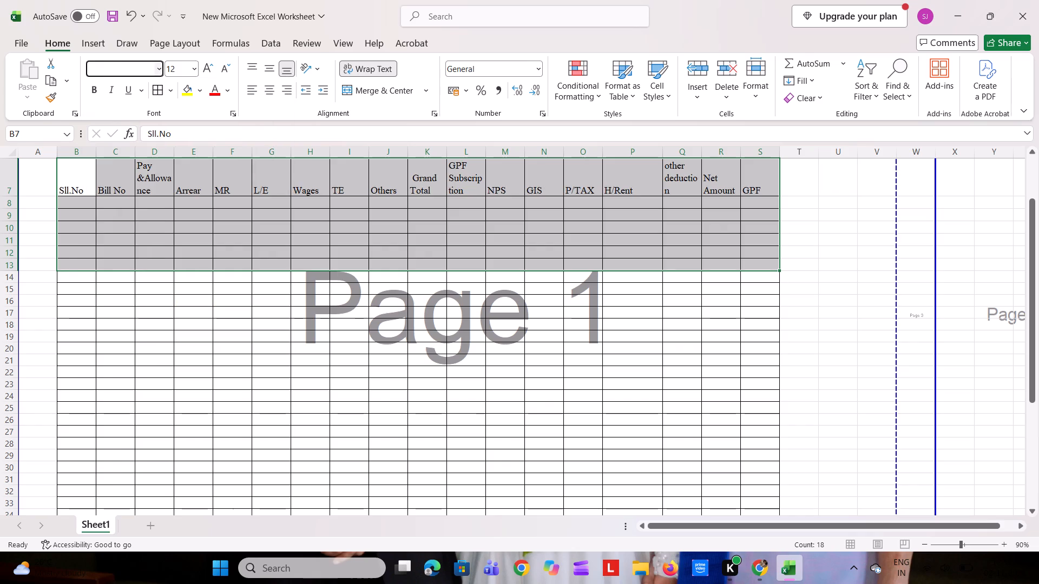
{"action": "left_click", "coordinate": [482, 331]}
Set the month title, the head-of-account line and the heading row, down to row 7, to Times New Roman at size 12.
{"action": "scroll", "coordinate": [458, 303], "scroll_direction": "up", "scroll_amount": 6}
{"action": "left_click_drag", "start_coordinate": [113, 181], "coordinate": [659, 220]}
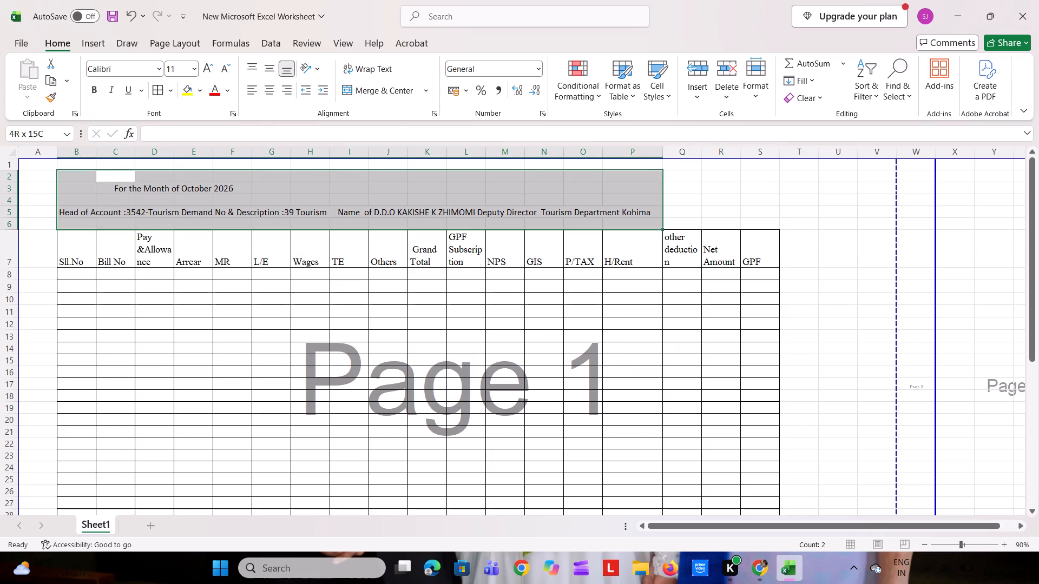
{"action": "left_click_drag", "start_coordinate": [659, 220], "coordinate": [749, 261]}
{"action": "left_click", "coordinate": [193, 71]}
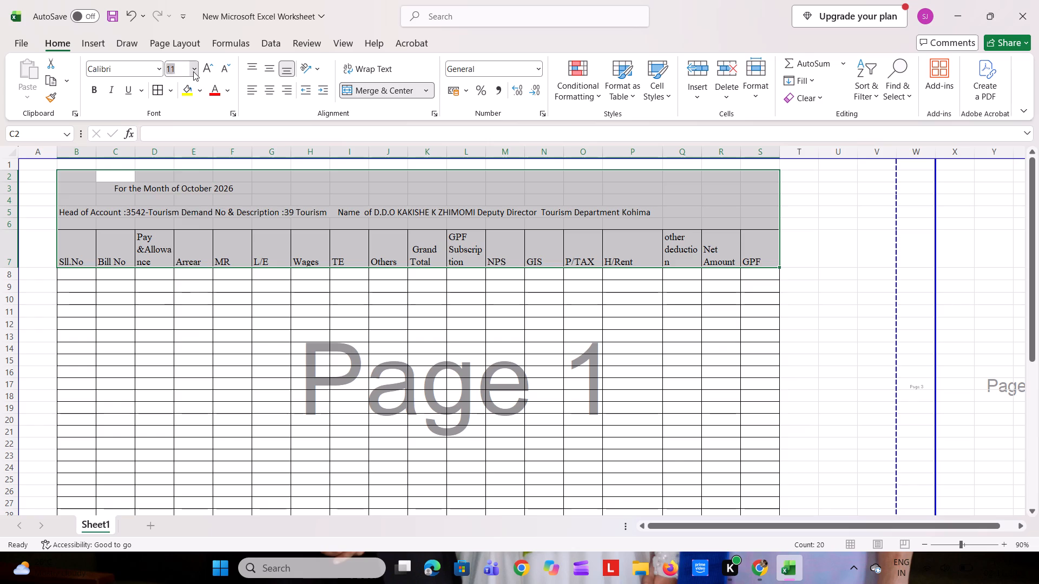
{"action": "left_click", "coordinate": [170, 157]}
{"action": "left_click", "coordinate": [161, 68]}
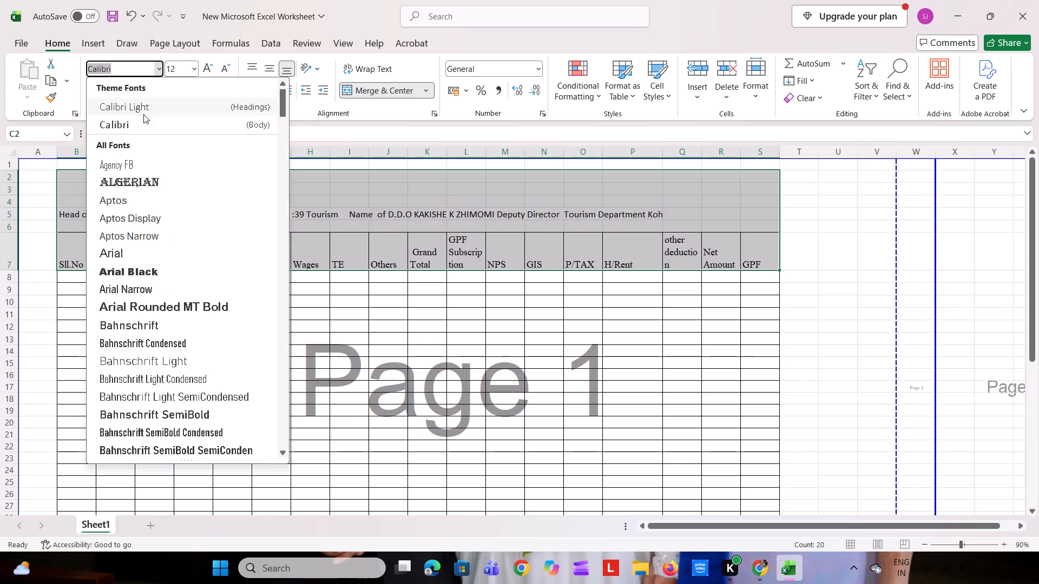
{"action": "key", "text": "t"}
{"action": "scroll", "coordinate": [135, 190], "scroll_direction": "down", "scroll_amount": 2}
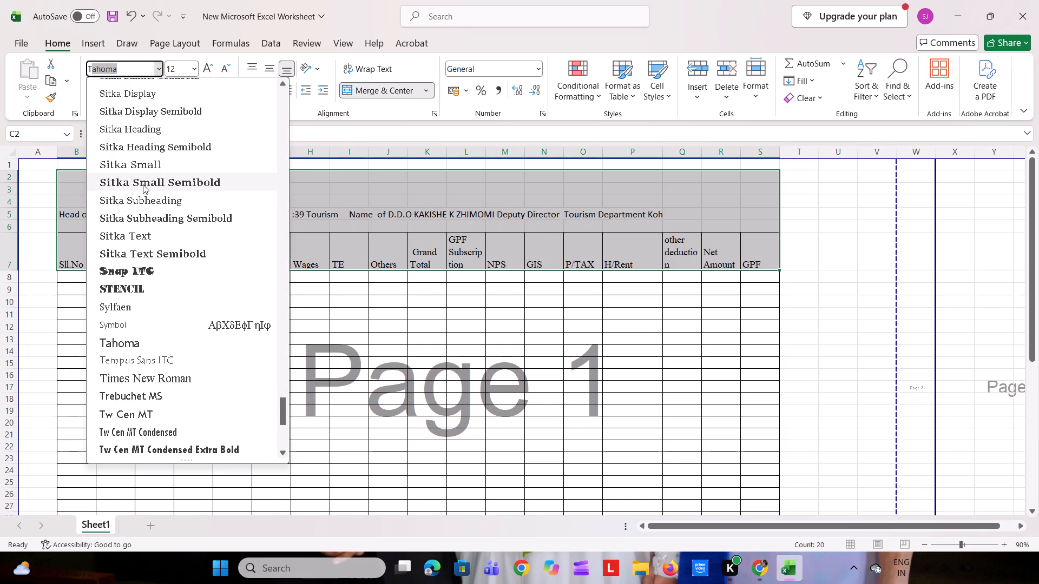
{"action": "left_click", "coordinate": [172, 377]}
{"action": "left_click", "coordinate": [537, 376]}
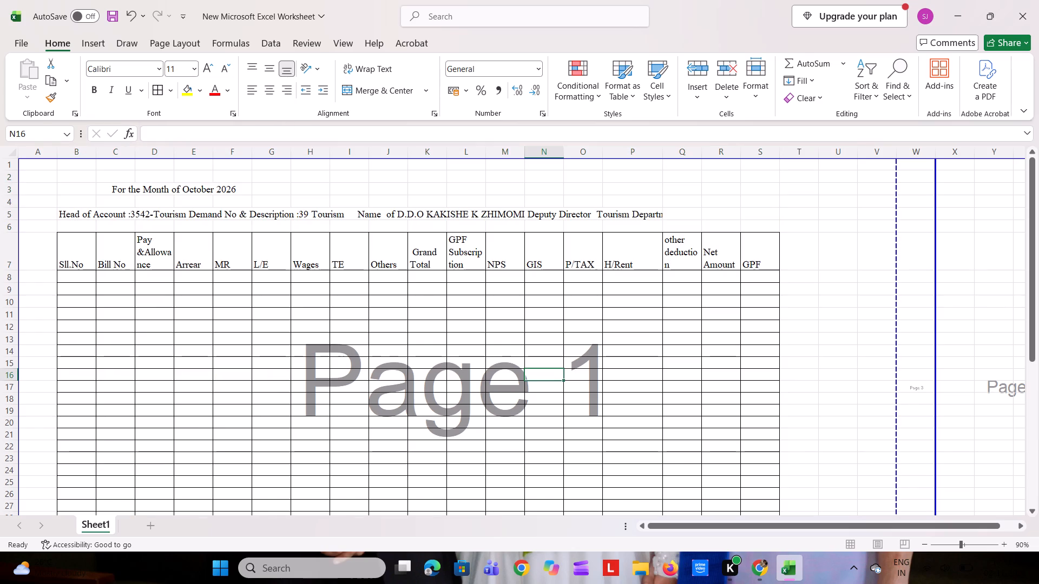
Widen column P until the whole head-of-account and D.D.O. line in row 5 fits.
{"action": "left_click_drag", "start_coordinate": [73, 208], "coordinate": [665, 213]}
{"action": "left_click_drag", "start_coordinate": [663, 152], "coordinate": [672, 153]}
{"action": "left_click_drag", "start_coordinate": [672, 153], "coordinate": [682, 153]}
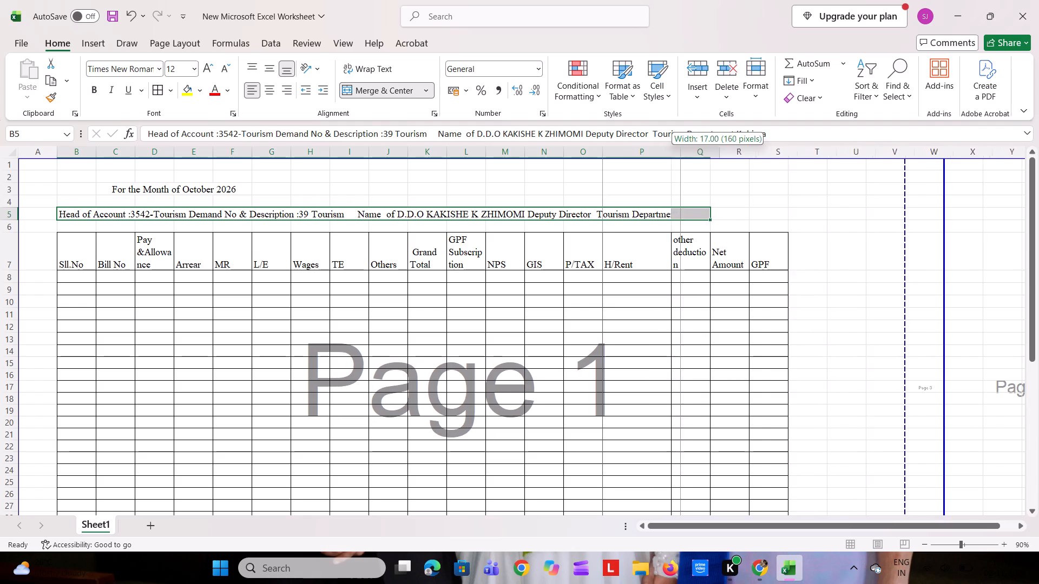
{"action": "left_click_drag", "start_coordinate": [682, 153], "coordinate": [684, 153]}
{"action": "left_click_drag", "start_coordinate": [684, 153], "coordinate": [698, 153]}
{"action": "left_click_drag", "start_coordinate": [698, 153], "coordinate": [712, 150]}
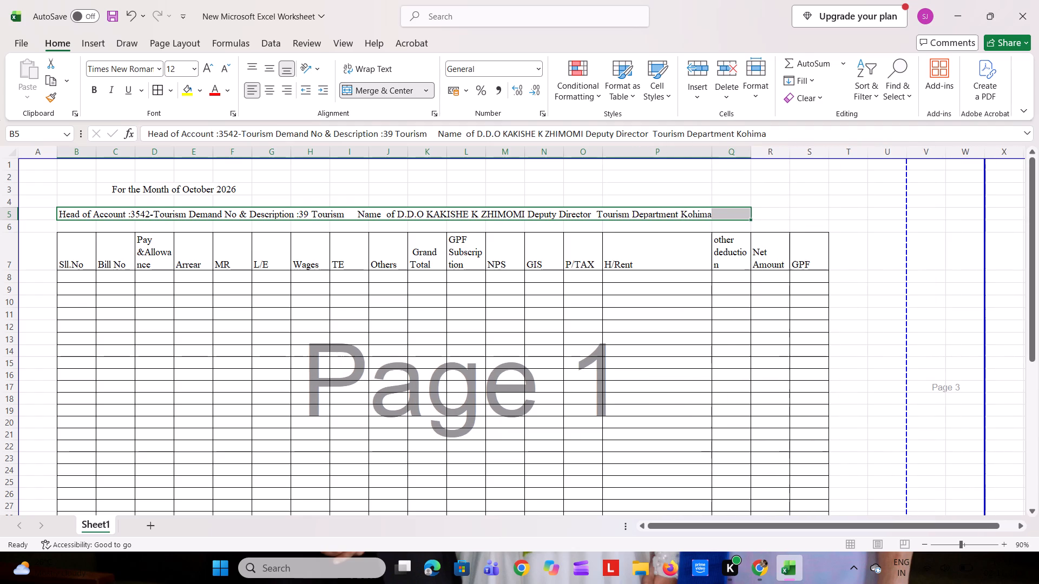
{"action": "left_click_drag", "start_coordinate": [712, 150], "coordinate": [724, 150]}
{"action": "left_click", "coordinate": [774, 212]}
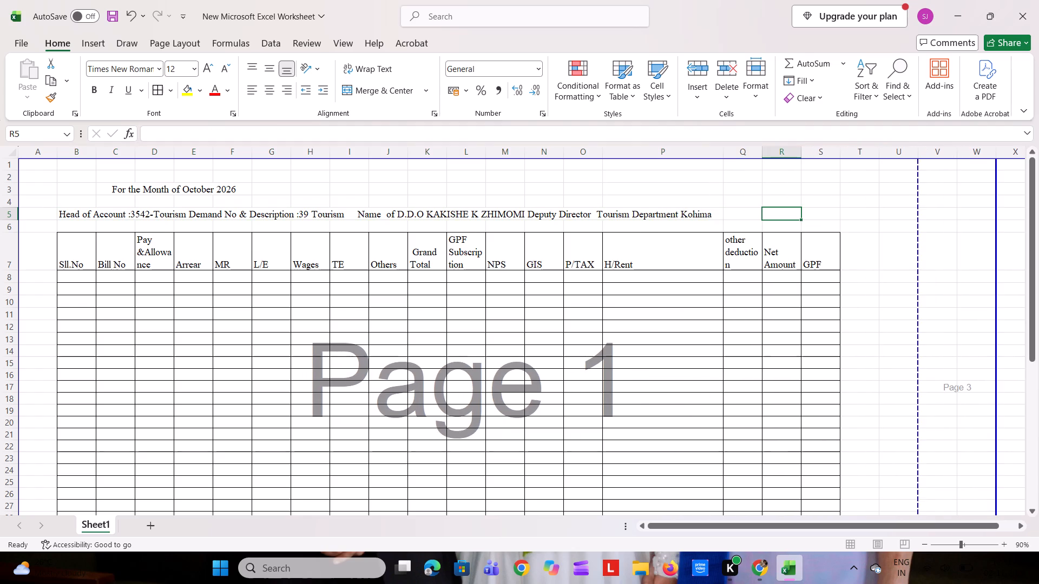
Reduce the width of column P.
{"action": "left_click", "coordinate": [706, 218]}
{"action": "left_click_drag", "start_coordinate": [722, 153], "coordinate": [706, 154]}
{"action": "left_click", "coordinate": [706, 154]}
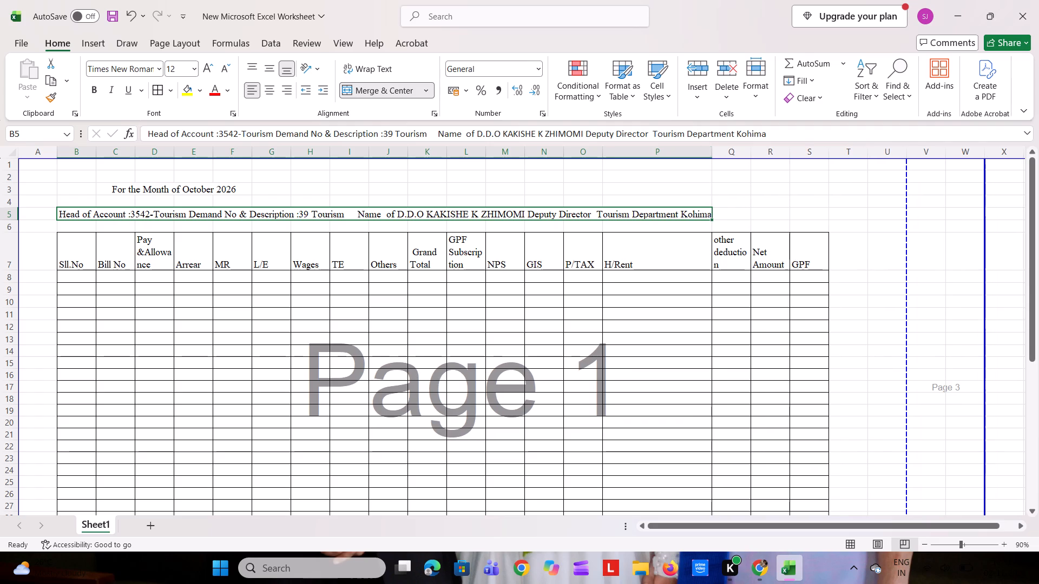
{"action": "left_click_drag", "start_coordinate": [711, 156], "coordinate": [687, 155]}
Increase the height of row 5, which holds the head-of-account and D.D.O. line.
{"action": "left_click", "coordinate": [182, 216]}
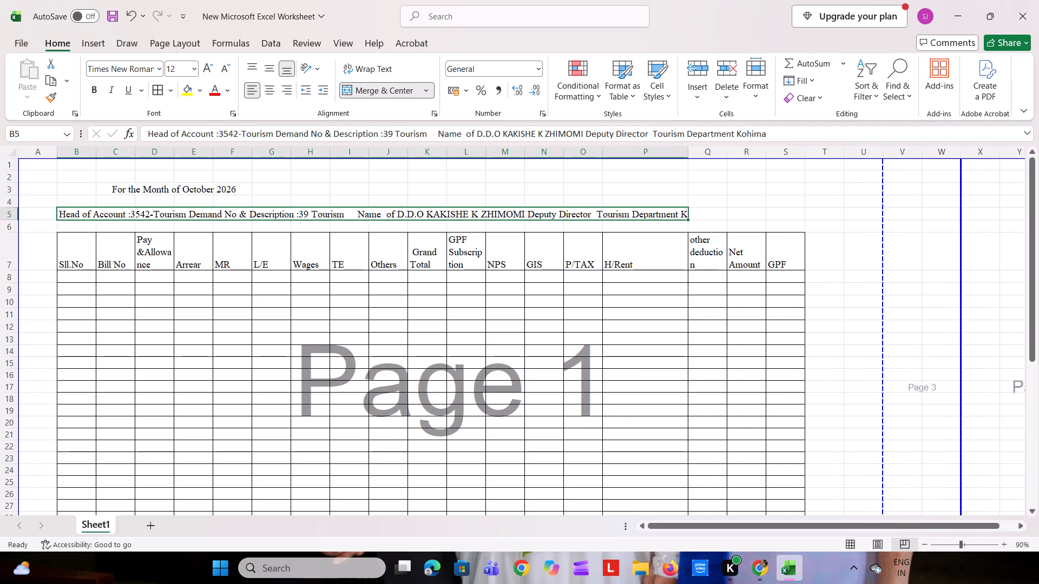
{"action": "left_click_drag", "start_coordinate": [14, 223], "coordinate": [13, 233]}
{"action": "left_click_drag", "start_coordinate": [13, 233], "coordinate": [14, 242]}
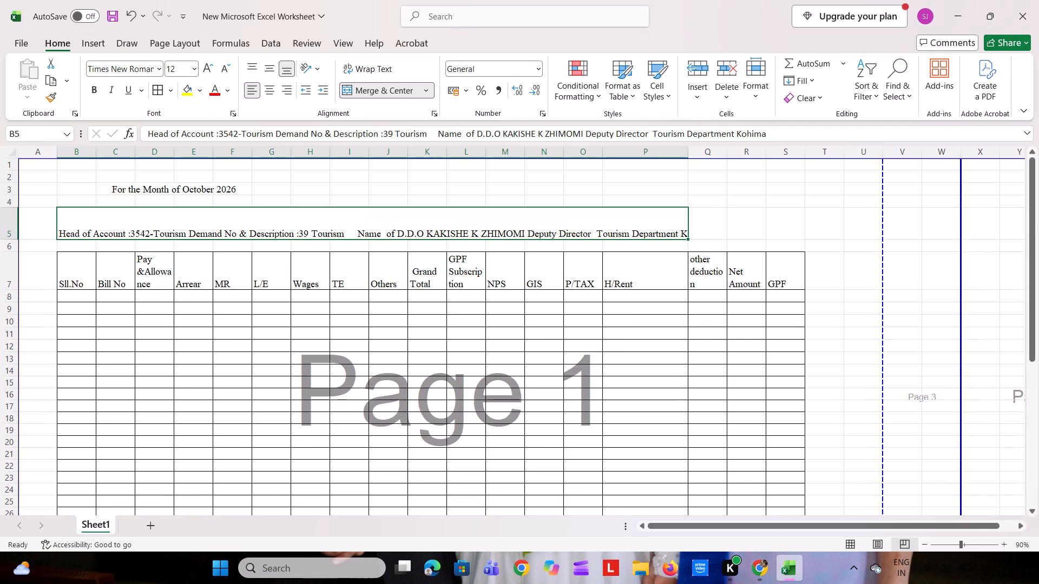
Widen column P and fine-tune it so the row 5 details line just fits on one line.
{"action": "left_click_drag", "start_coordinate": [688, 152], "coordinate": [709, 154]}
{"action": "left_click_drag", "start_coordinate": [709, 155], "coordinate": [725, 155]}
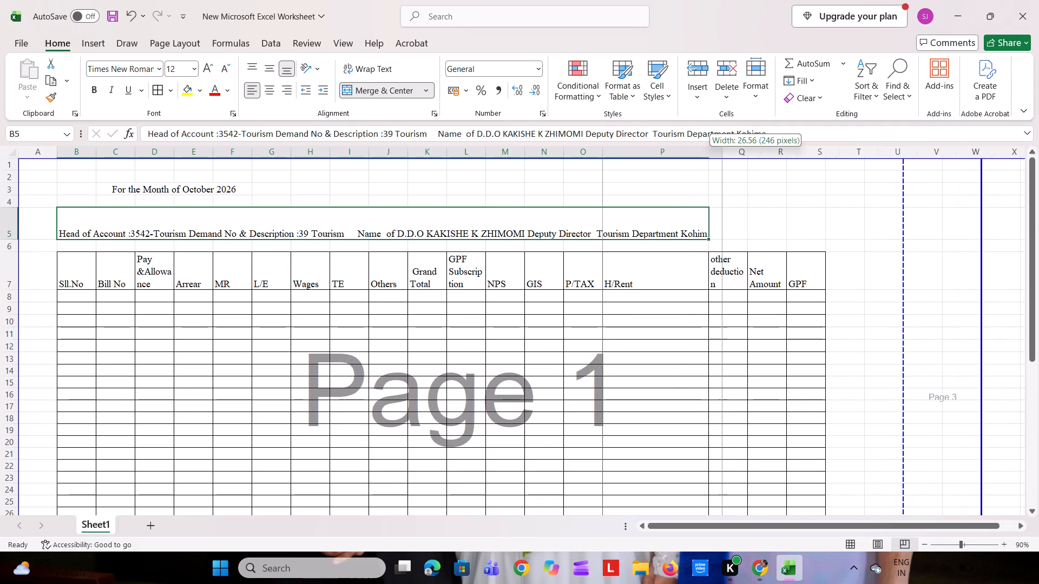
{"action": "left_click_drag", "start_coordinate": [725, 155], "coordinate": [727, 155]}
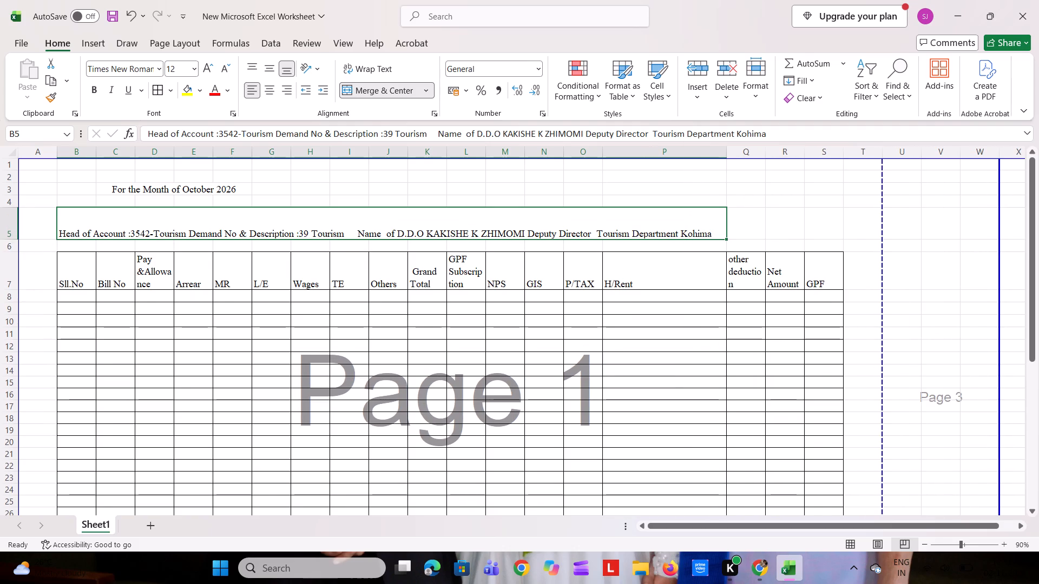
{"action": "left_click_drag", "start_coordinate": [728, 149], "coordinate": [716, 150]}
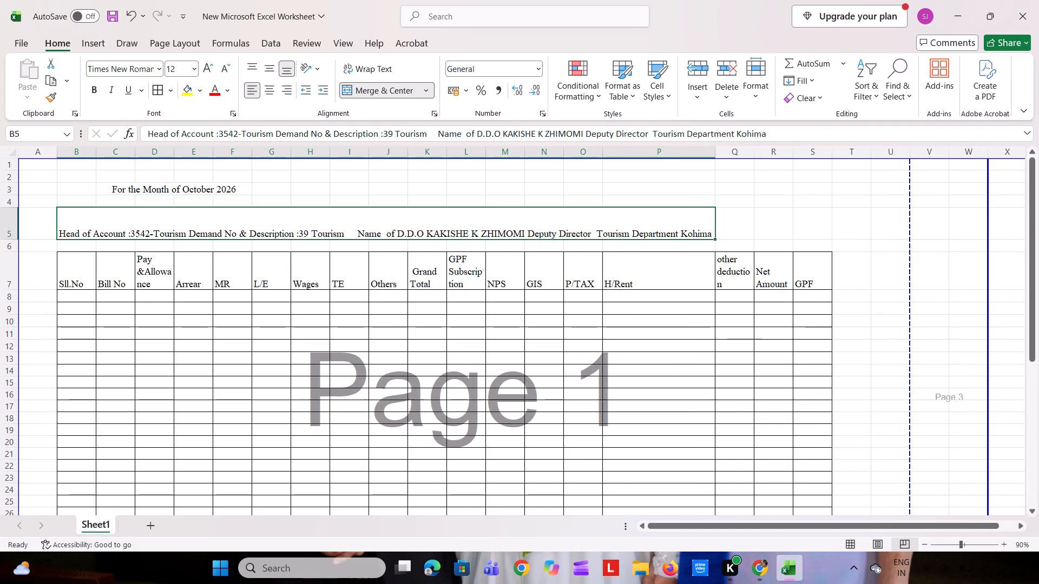
Middle-align the head-of-account line vertically in row 5 and trim the row's height to suit.
{"action": "left_click", "coordinate": [110, 234]}
{"action": "left_click", "coordinate": [261, 67]}
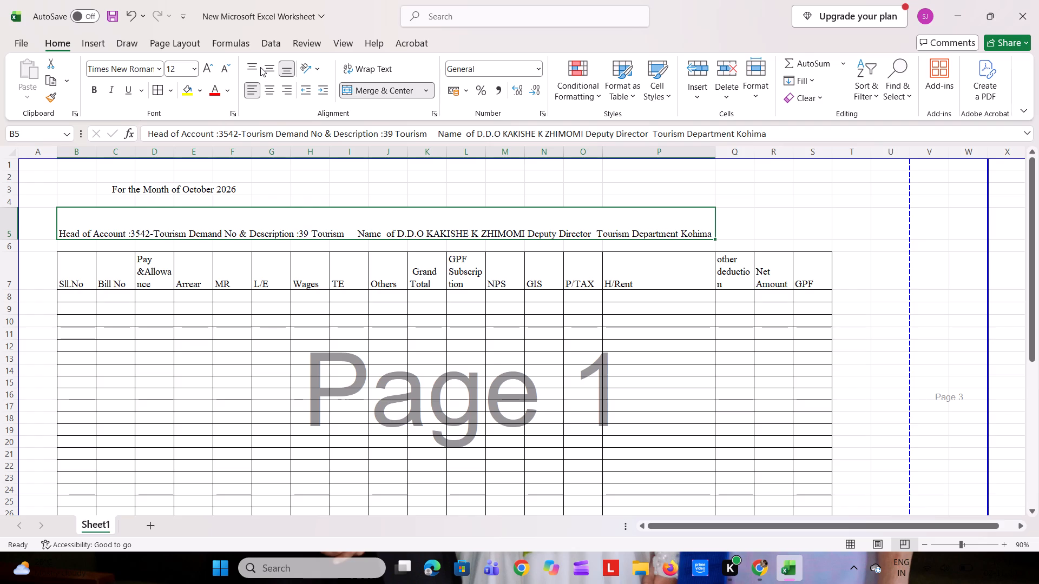
{"action": "left_click", "coordinate": [267, 71]}
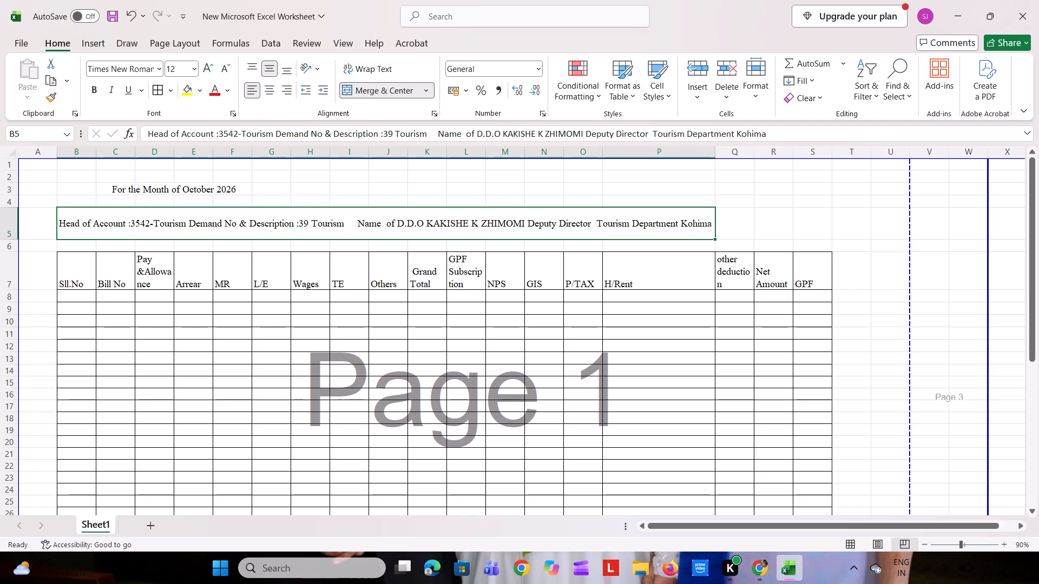
{"action": "left_click_drag", "start_coordinate": [6, 242], "coordinate": [9, 231]}
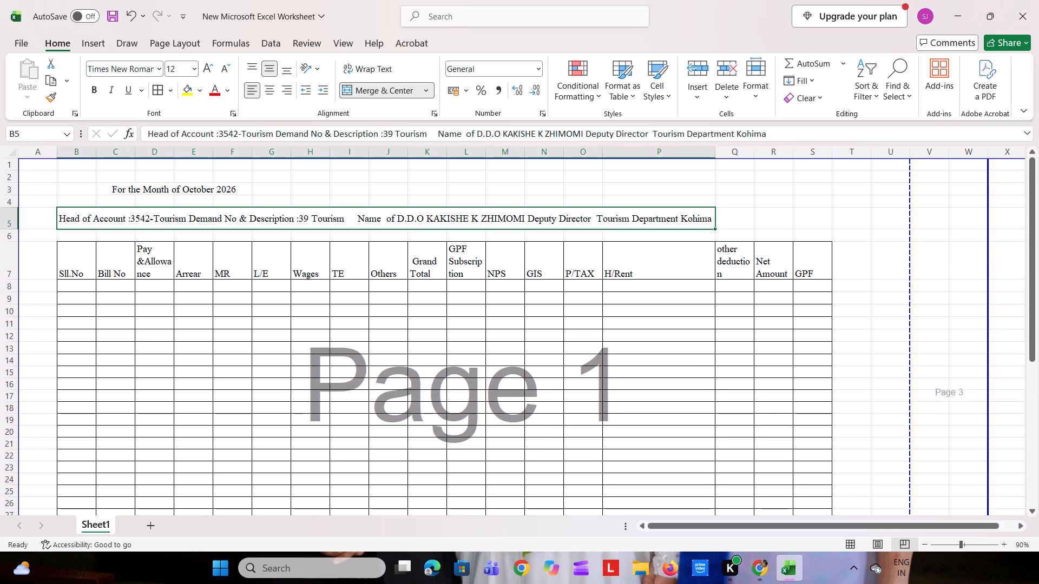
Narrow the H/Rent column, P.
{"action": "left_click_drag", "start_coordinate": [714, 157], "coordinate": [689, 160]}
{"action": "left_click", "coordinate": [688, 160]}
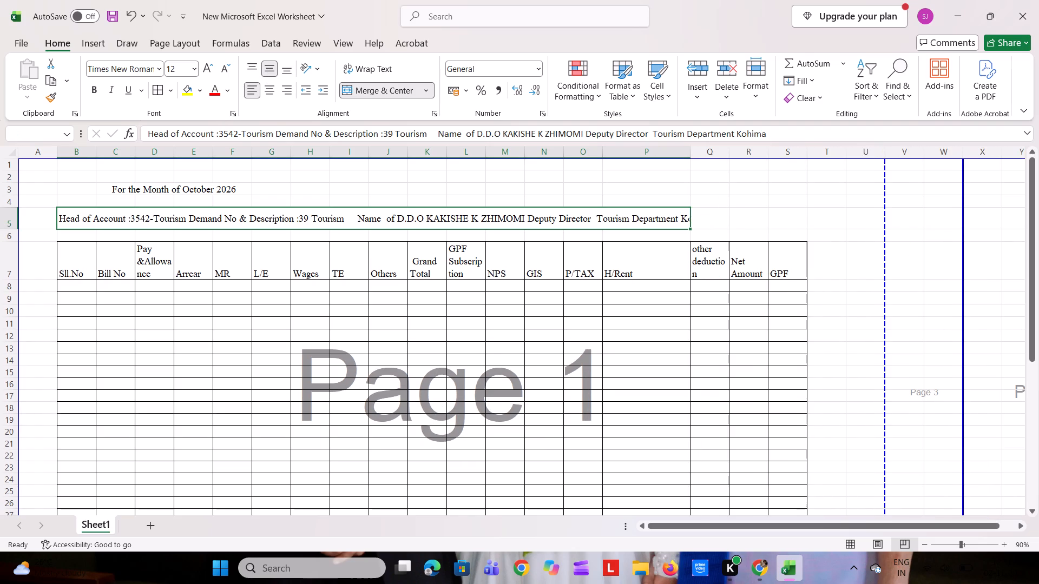
Turn on text wrapping for the merged head-of-account and D.D.O. line in row 5.
{"action": "left_click", "coordinate": [620, 223]}
{"action": "left_click", "coordinate": [534, 261]}
{"action": "left_click", "coordinate": [391, 221]}
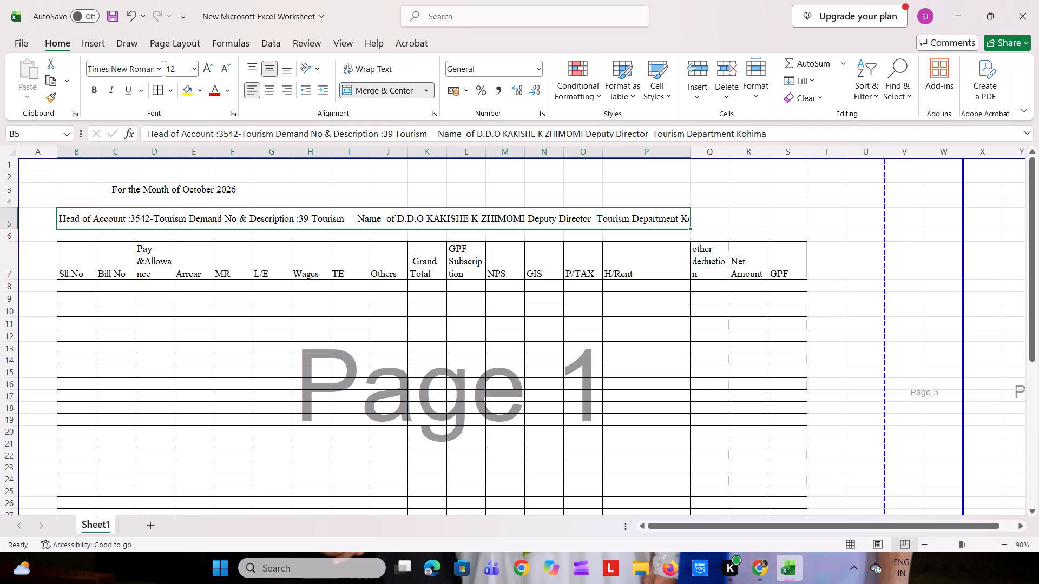
{"action": "left_click", "coordinate": [371, 67]}
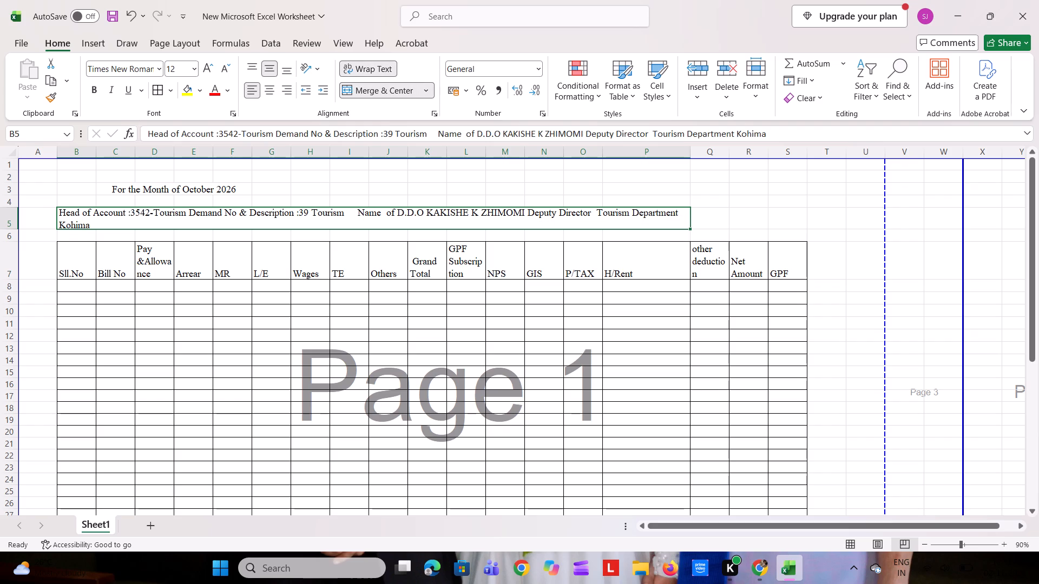
Narrow the H/Rent column, P, to about the same width as its neighbouring columns.
{"action": "left_click_drag", "start_coordinate": [690, 153], "coordinate": [677, 154]}
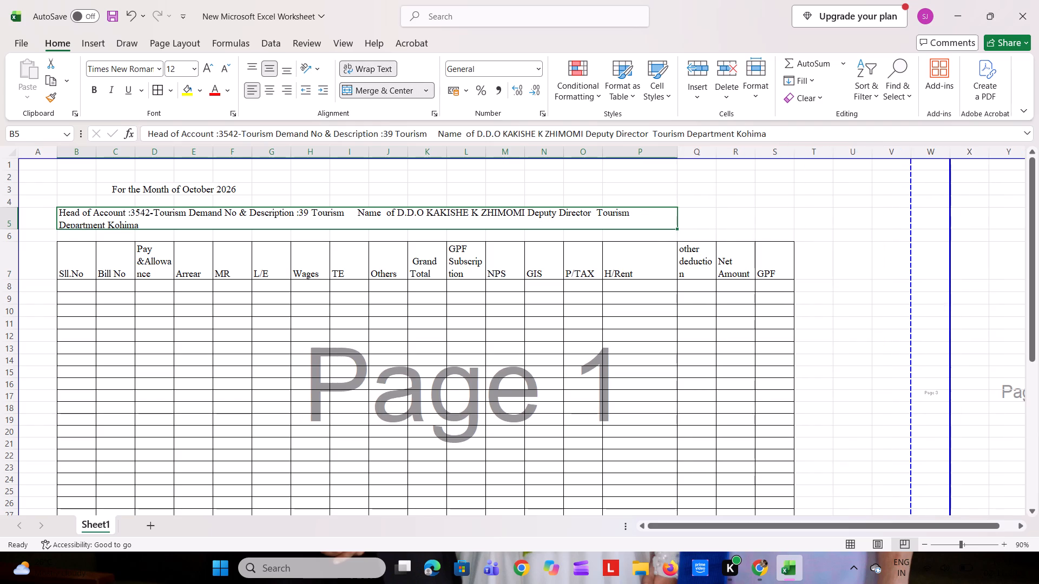
{"action": "left_click_drag", "start_coordinate": [676, 154], "coordinate": [639, 155]}
{"action": "left_click", "coordinate": [223, 256]}
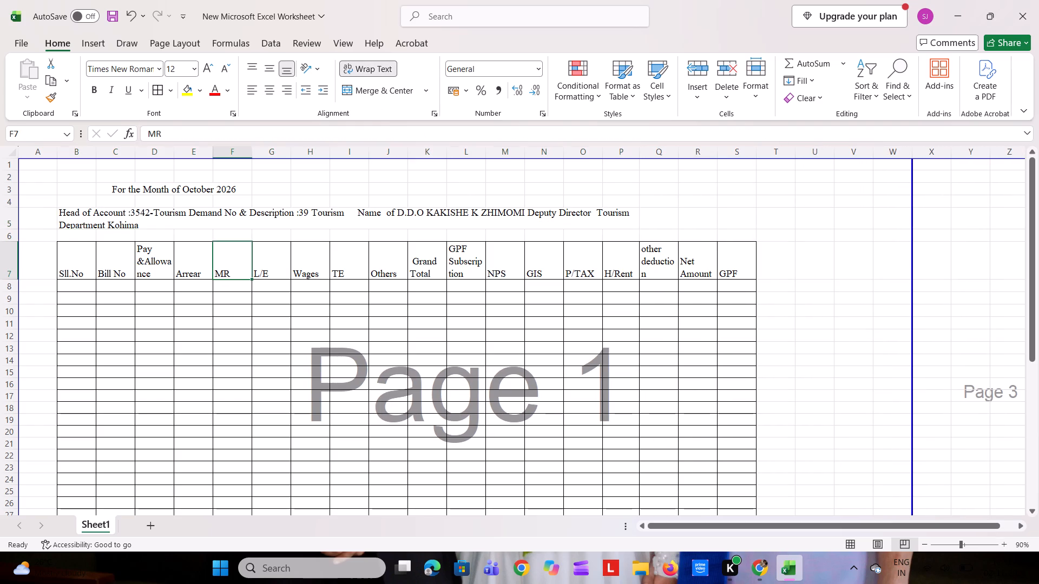
Centre the wrapped head-of-account and D.D.O. line horizontally in row 5.
{"action": "left_click", "coordinate": [172, 229]}
{"action": "left_click", "coordinate": [272, 92]}
{"action": "left_click", "coordinate": [522, 242]}
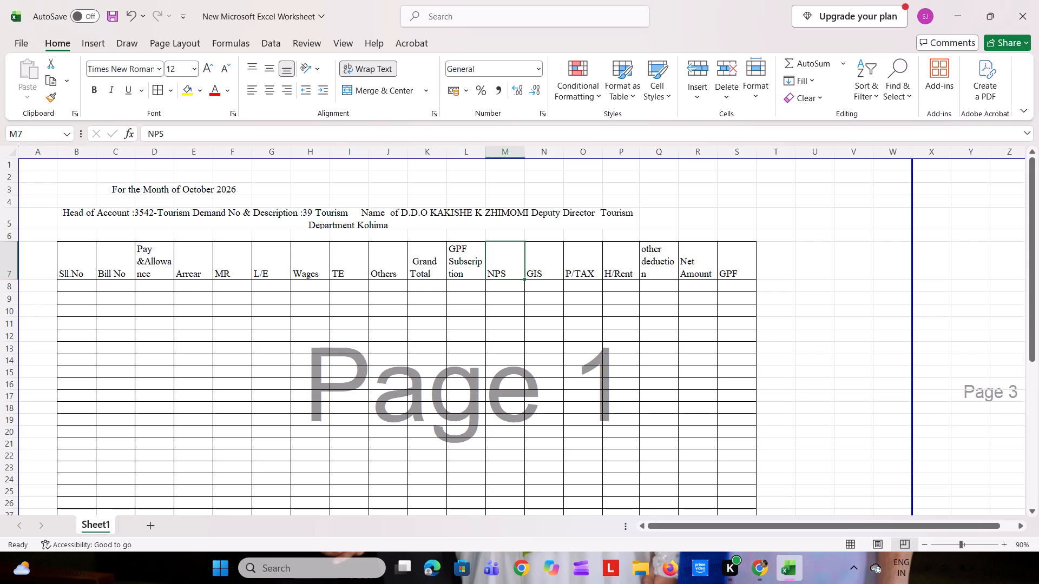
Increase the height of row 5 slightly so both lines of the wrapped text fit.
{"action": "left_click_drag", "start_coordinate": [14, 229], "coordinate": [16, 236]}
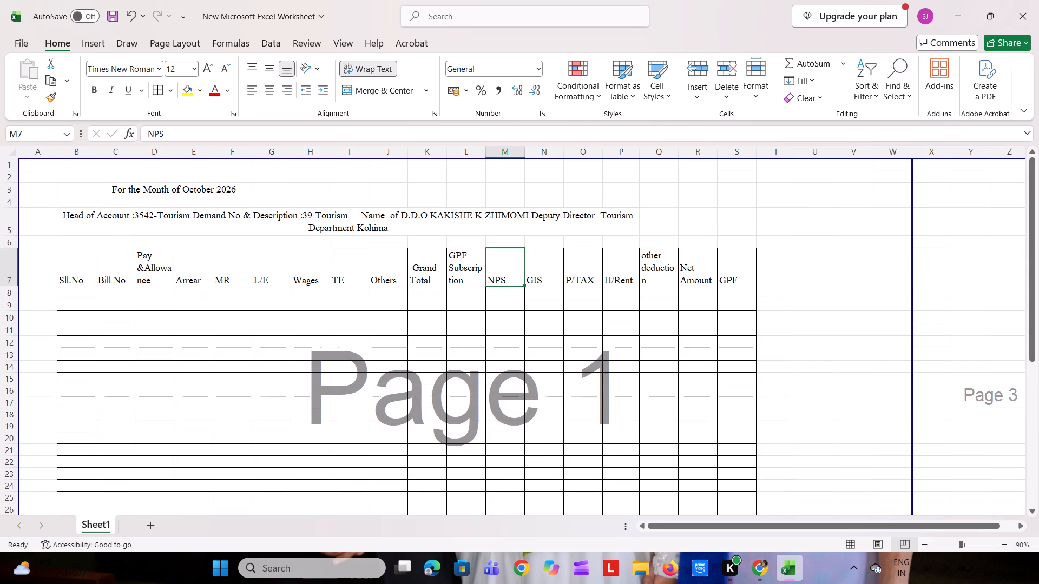
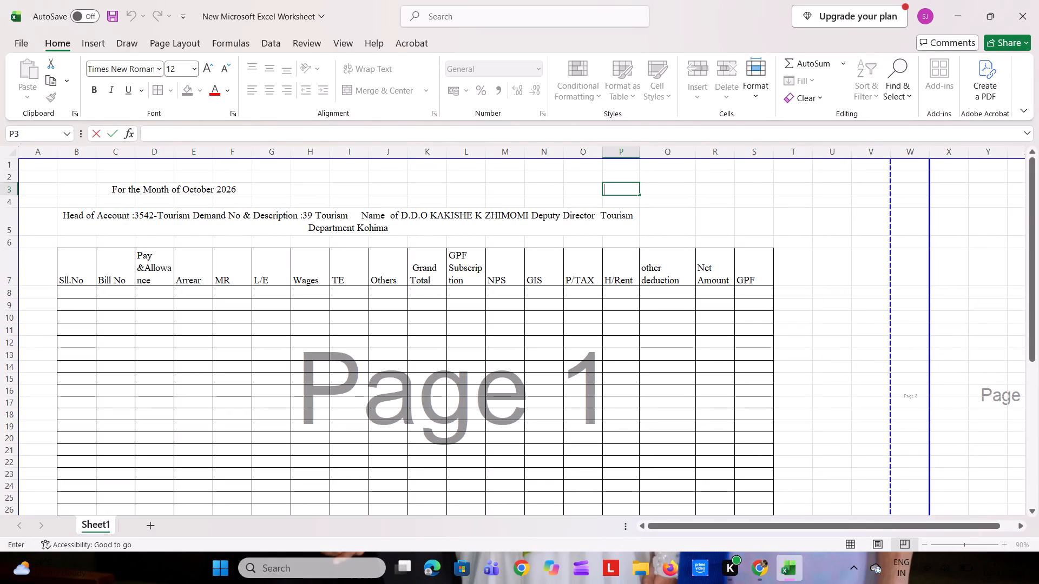
Enter the label NON-Plan in cell P3, on the same row as the month line.
{"action": "key", "text": "n"}
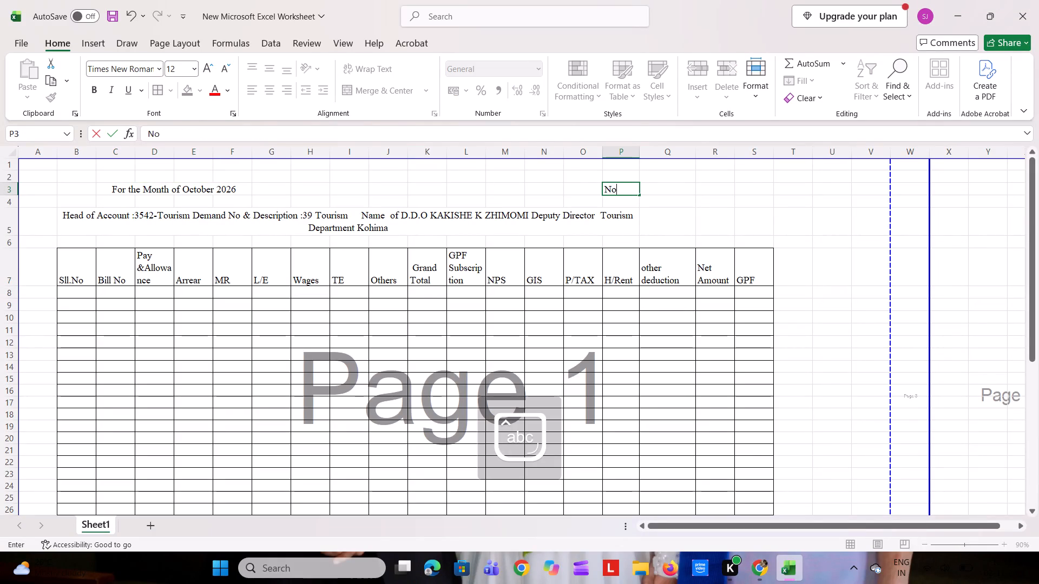
{"action": "key", "text": "BackSpace"}
{"action": "type", "text": "ON"}
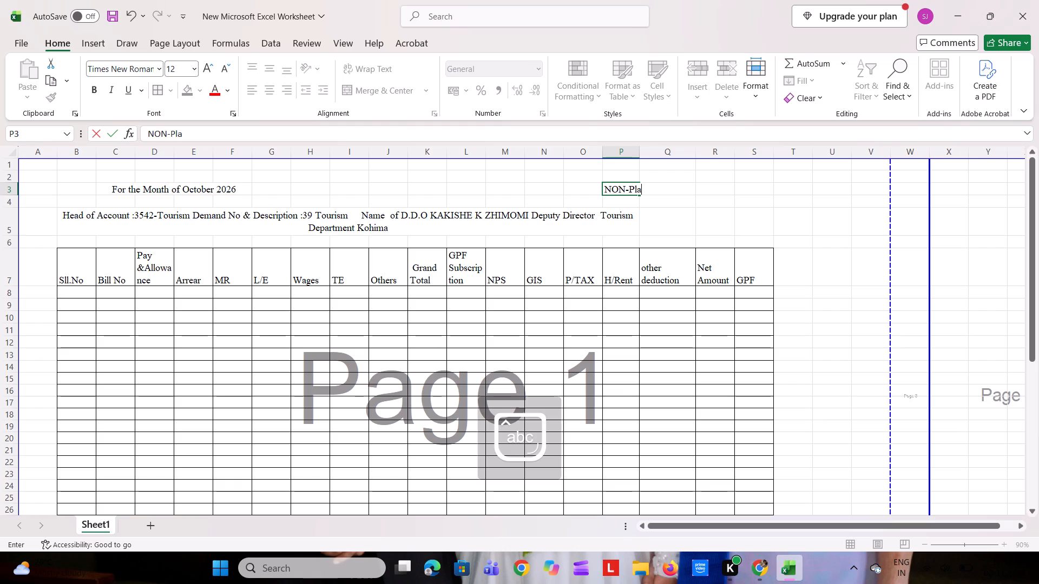
{"action": "type", "text": "n"}
{"action": "key", "text": "space"}
{"action": "left_click", "coordinate": [657, 205]}
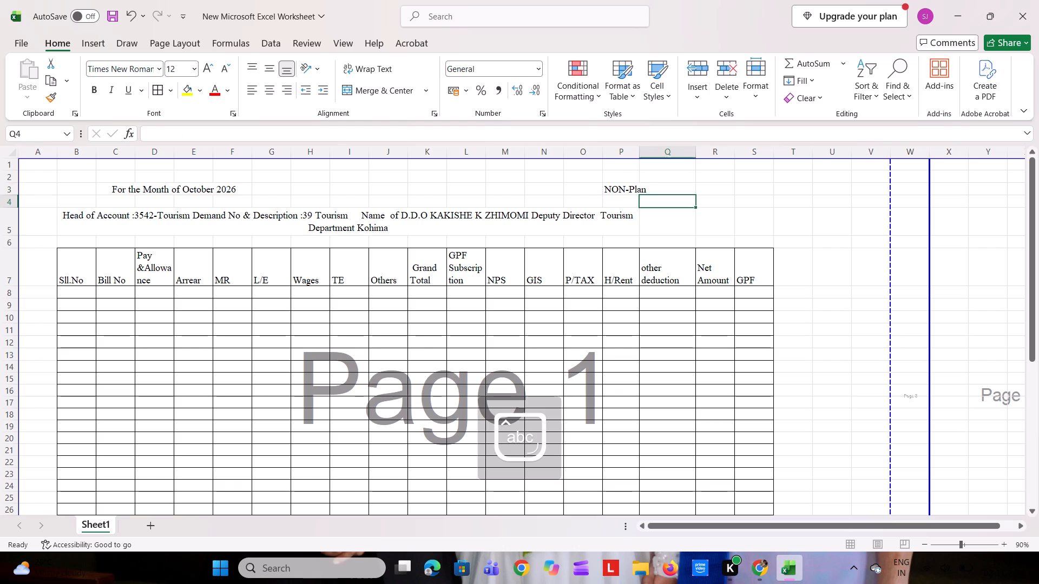
Widen column P so the label in row 3 fits inside its cell.
{"action": "left_click_drag", "start_coordinate": [638, 154], "coordinate": [650, 152]}
{"action": "left_click_drag", "start_coordinate": [650, 152], "coordinate": [655, 152]}
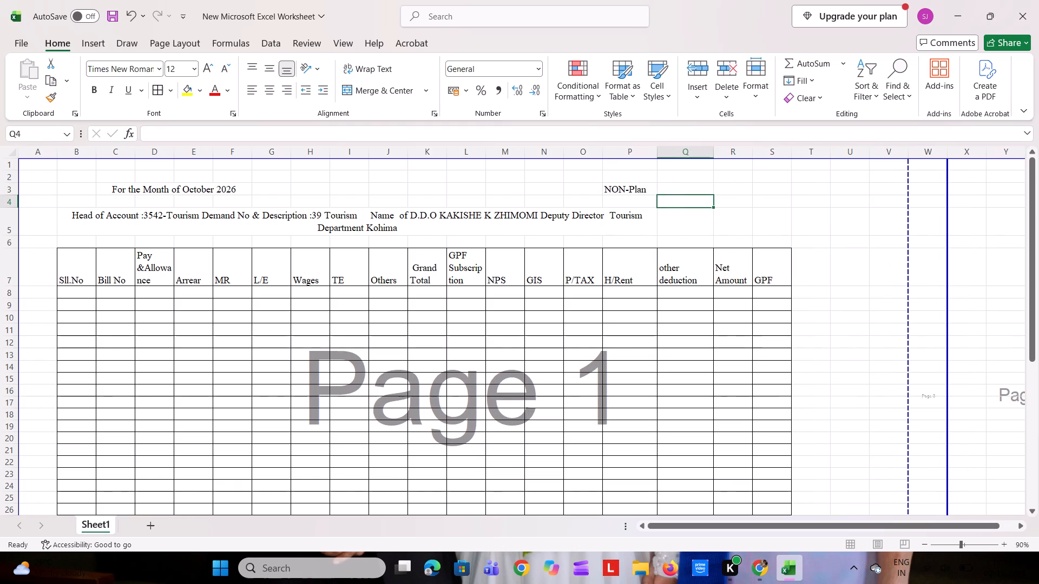
Change the word Plan in the P3 label to capitals so it reads NON-PLAN.
{"action": "left_click", "coordinate": [633, 188]}
{"action": "double_click", "coordinate": [633, 190]}
{"action": "left_click_drag", "start_coordinate": [630, 190], "coordinate": [650, 189]}
{"action": "type", "text": "PLAN"}
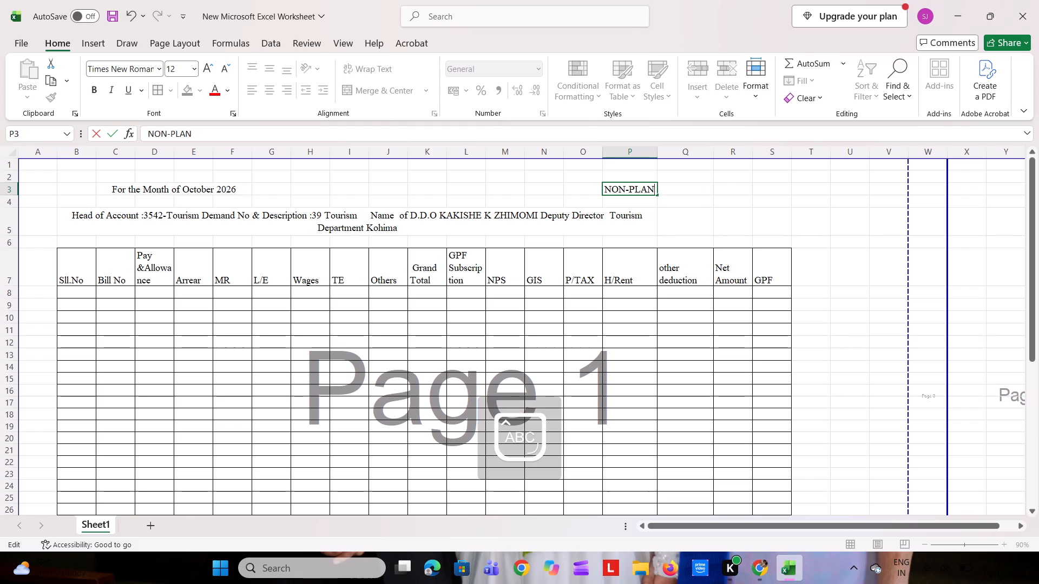
{"action": "left_click", "coordinate": [648, 219]}
Make the NON-PLAN label in P3 bold.
{"action": "left_click", "coordinate": [635, 195]}
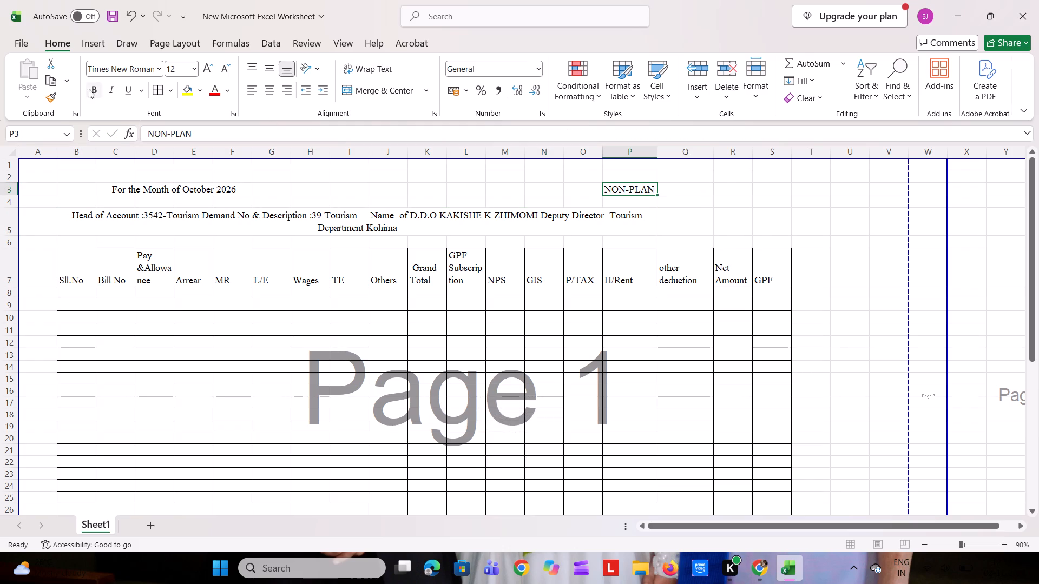
{"action": "left_click", "coordinate": [90, 88]}
Left-align the merged "For the Month of October 2026" line in row 3.
{"action": "left_click", "coordinate": [128, 189]}
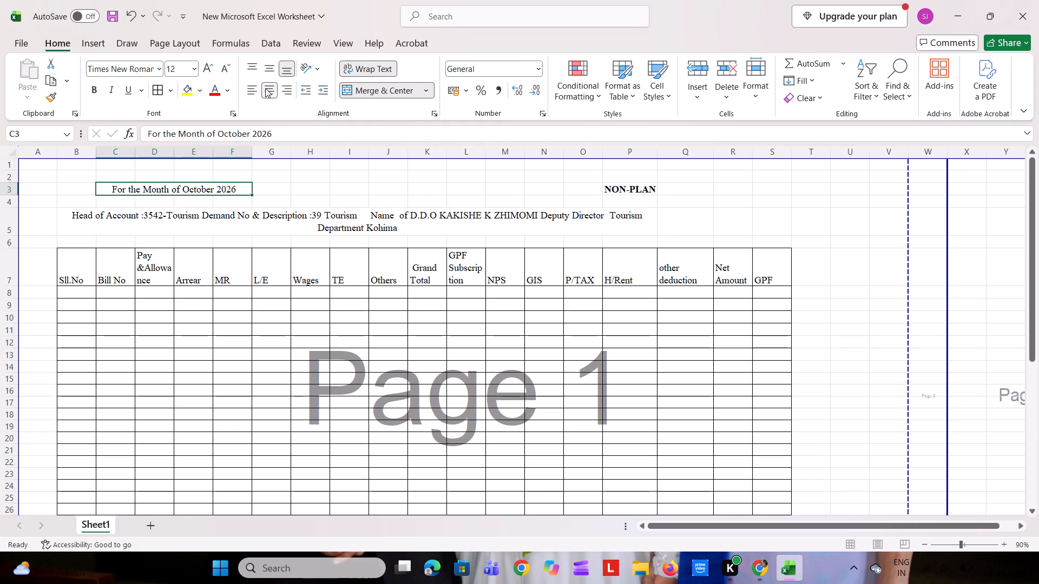
{"action": "left_click", "coordinate": [260, 89]}
{"action": "left_click", "coordinate": [281, 91]}
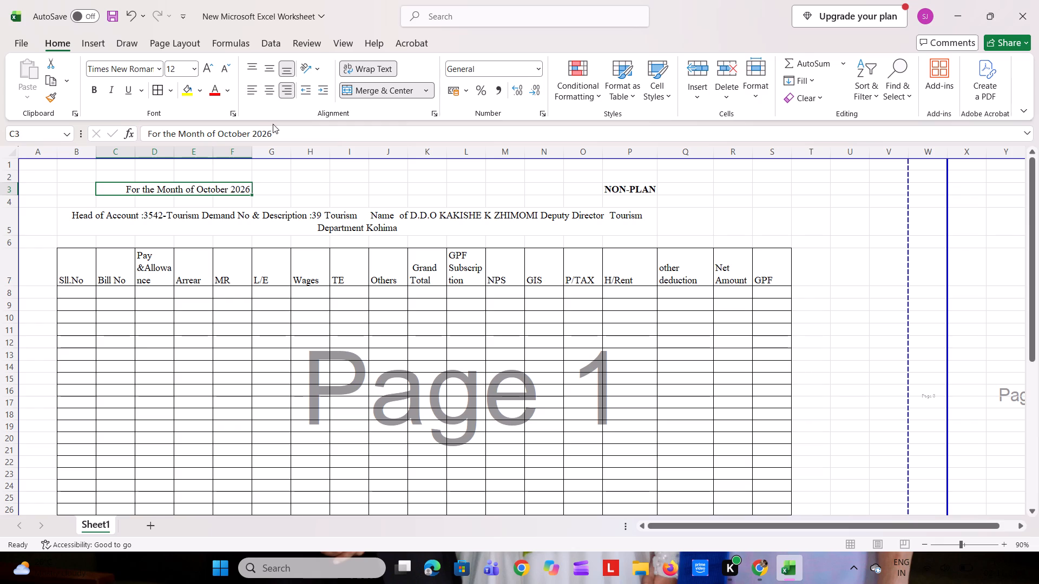
{"action": "left_click", "coordinate": [271, 134]}
{"action": "left_click", "coordinate": [264, 95]}
{"action": "left_click", "coordinate": [301, 236]}
{"action": "left_click", "coordinate": [195, 190]}
{"action": "left_click", "coordinate": [246, 92]}
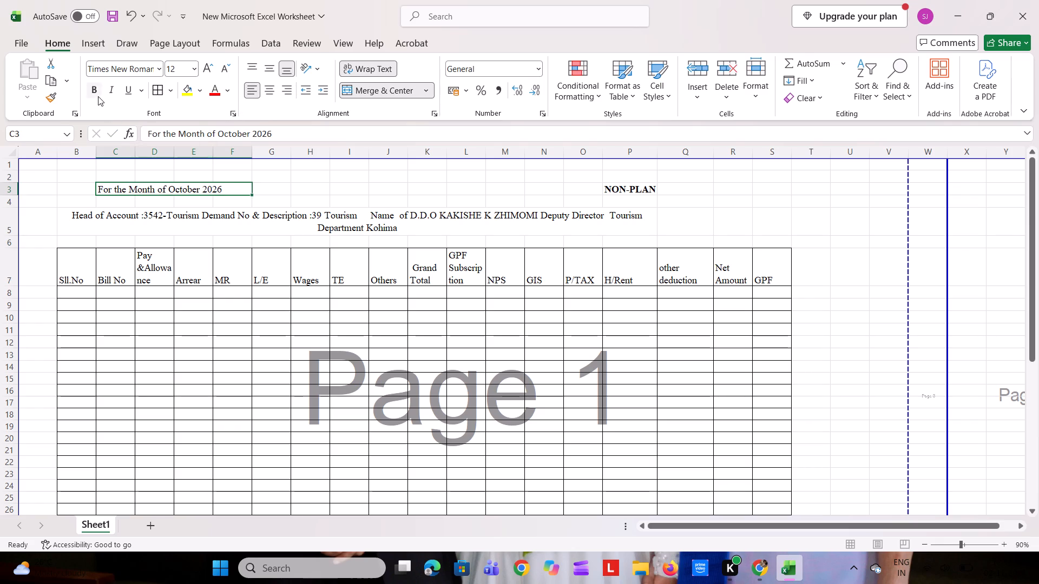
Make the month line in row 3 and the head-of-account and D.D.O. line in row 5 bold.
{"action": "left_click", "coordinate": [96, 91]}
{"action": "left_click", "coordinate": [156, 218]}
{"action": "left_click", "coordinate": [93, 90]}
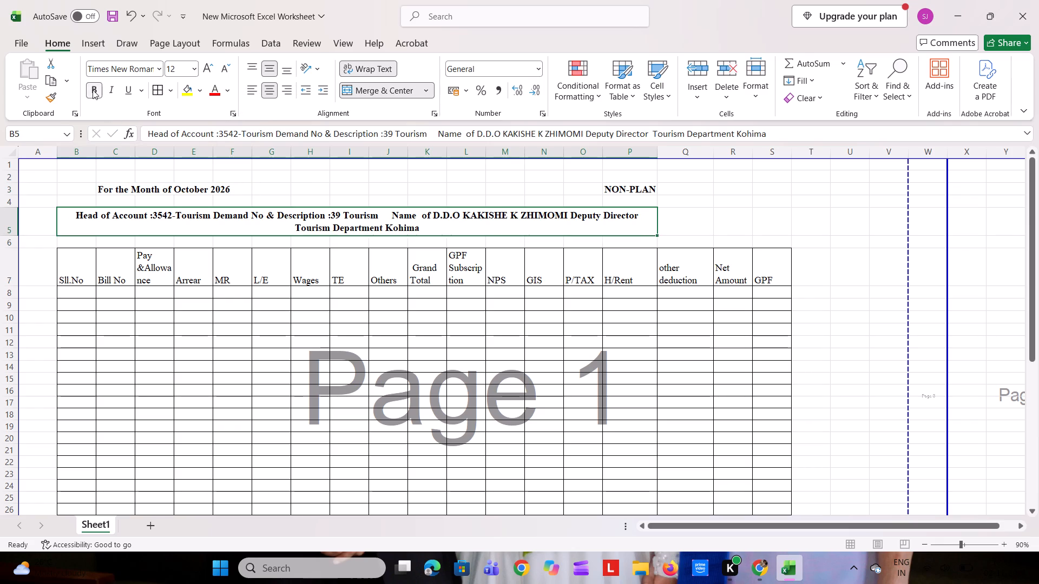
Make the table headings in row 7 bold, from Sll.No through GPF.
{"action": "left_click", "coordinate": [608, 192]}
{"action": "left_click_drag", "start_coordinate": [54, 264], "coordinate": [754, 287]}
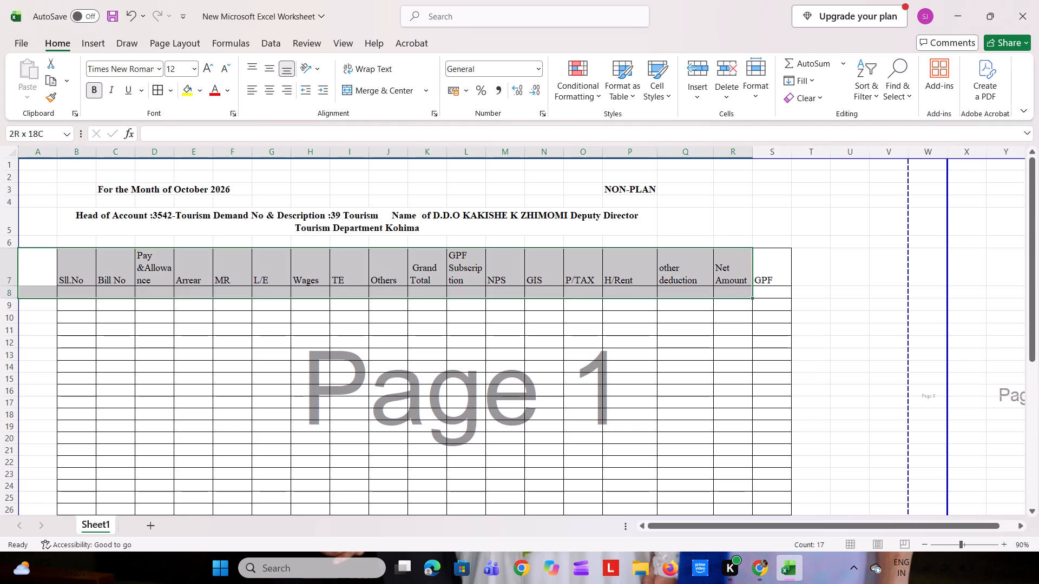
{"action": "left_click_drag", "start_coordinate": [754, 287], "coordinate": [785, 282]}
{"action": "left_click", "coordinate": [93, 86]}
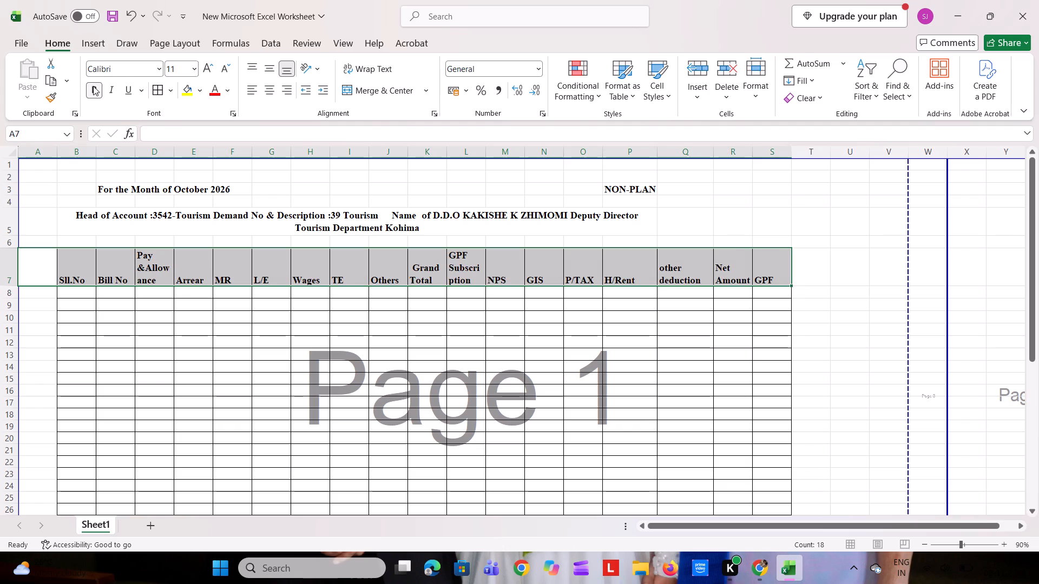
Set the selected heading row 7 to Times New Roman at size 12.
{"action": "left_click", "coordinate": [201, 70]}
{"action": "left_click", "coordinate": [156, 72]}
{"action": "key", "text": "t"}
{"action": "scroll", "coordinate": [125, 272], "scroll_direction": "down", "scroll_amount": 3}
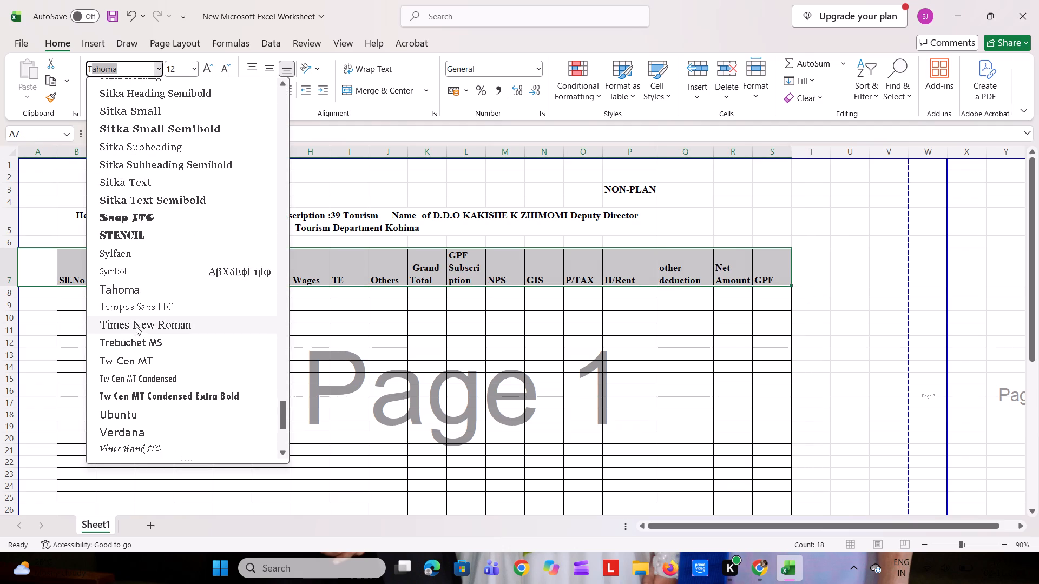
{"action": "left_click", "coordinate": [136, 327]}
{"action": "left_click", "coordinate": [330, 357]}
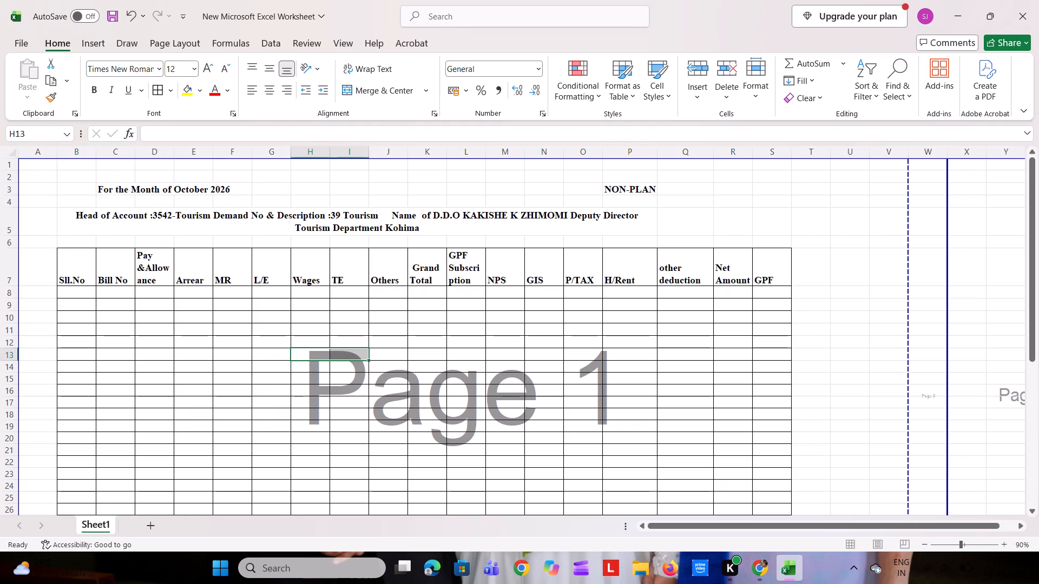
Align the Sll.No, Bill No, Pay &Allowance and Arrear headings to the top of their cells.
{"action": "left_click_drag", "start_coordinate": [66, 280], "coordinate": [198, 276]}
{"action": "left_click", "coordinate": [253, 71]}
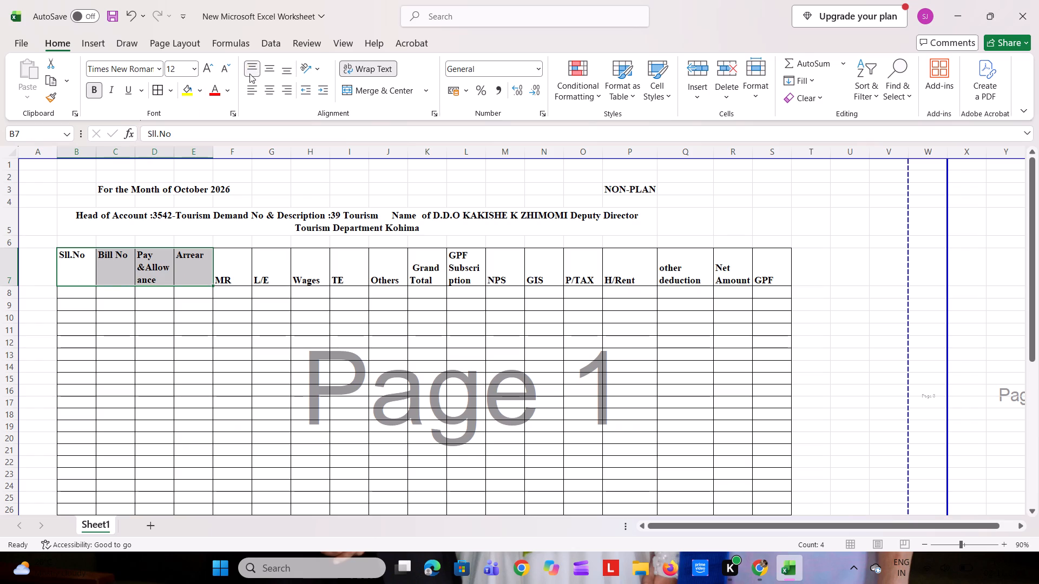
Widen column D so the Pay &Allowance heading fits on one line.
{"action": "left_click_drag", "start_coordinate": [170, 157], "coordinate": [188, 157]}
{"action": "left_click_drag", "start_coordinate": [188, 157], "coordinate": [193, 157]}
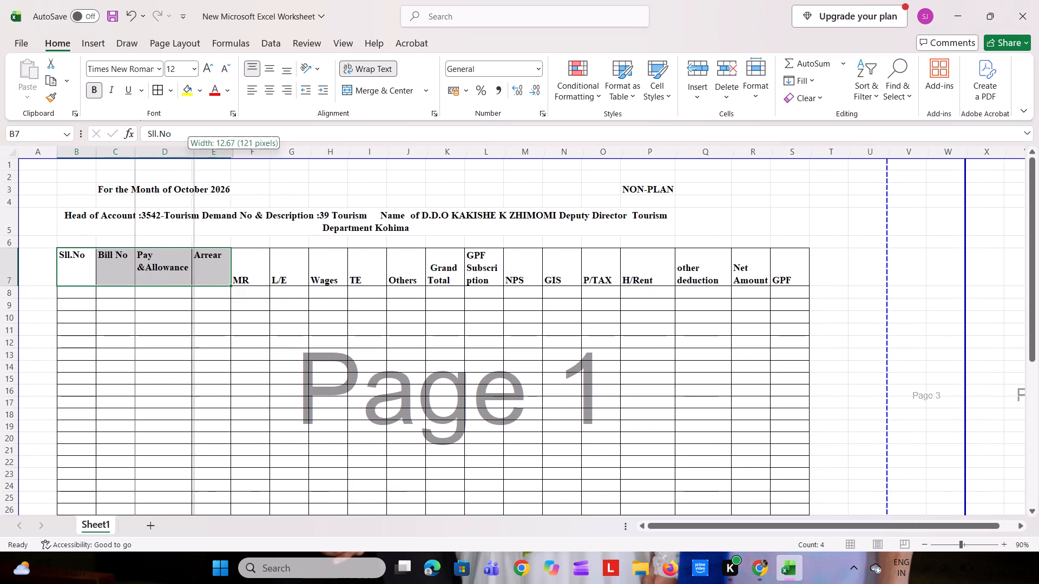
{"action": "left_click_drag", "start_coordinate": [193, 157], "coordinate": [207, 158]}
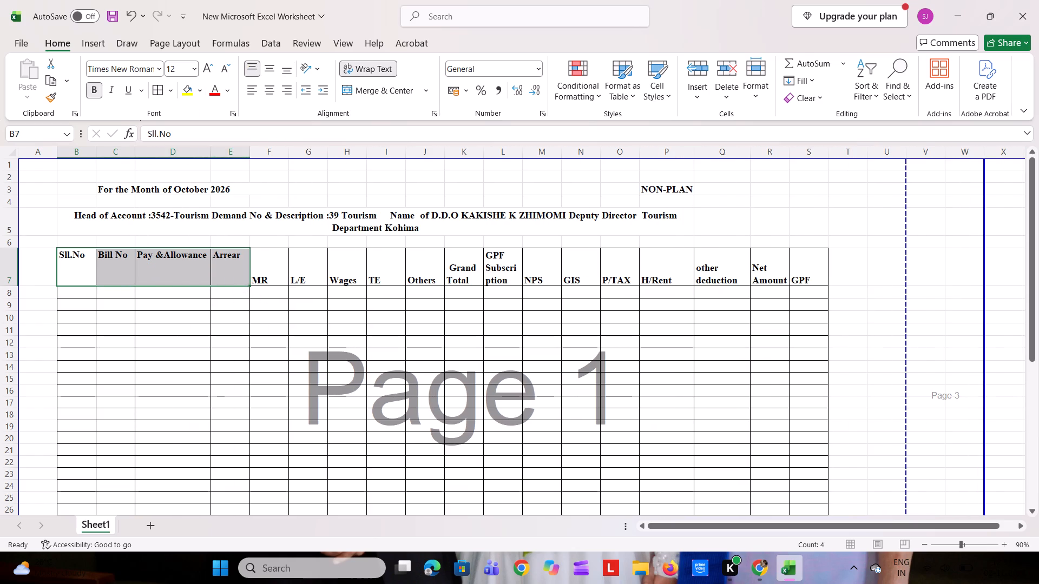
Widen the Arrear column, E, to somewhat more than its neighbour MR.
{"action": "left_click_drag", "start_coordinate": [254, 151], "coordinate": [277, 153]}
Align the remaining row 7 headings, MR through GPF, to the top of their cells.
{"action": "left_click_drag", "start_coordinate": [284, 258], "coordinate": [672, 297]}
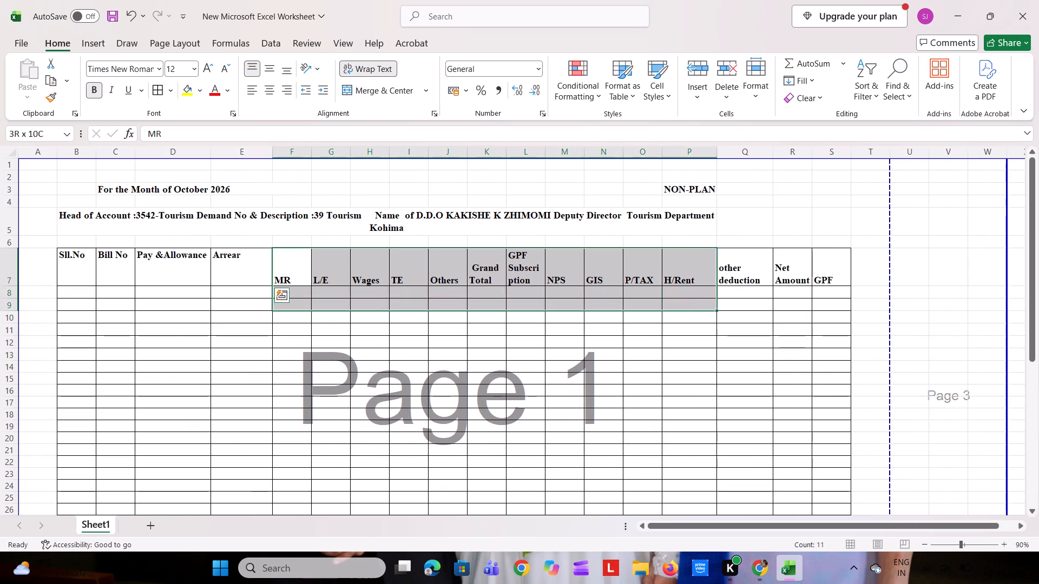
{"action": "left_click_drag", "start_coordinate": [672, 297], "coordinate": [825, 280]}
{"action": "left_click", "coordinate": [261, 69]}
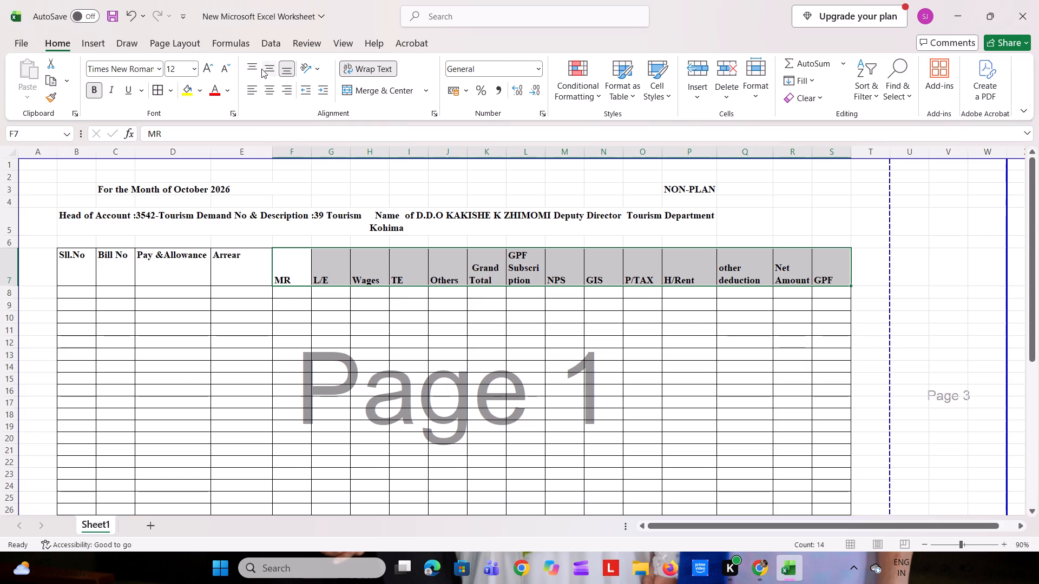
{"action": "left_click", "coordinate": [269, 69]}
{"action": "left_click", "coordinate": [252, 65]}
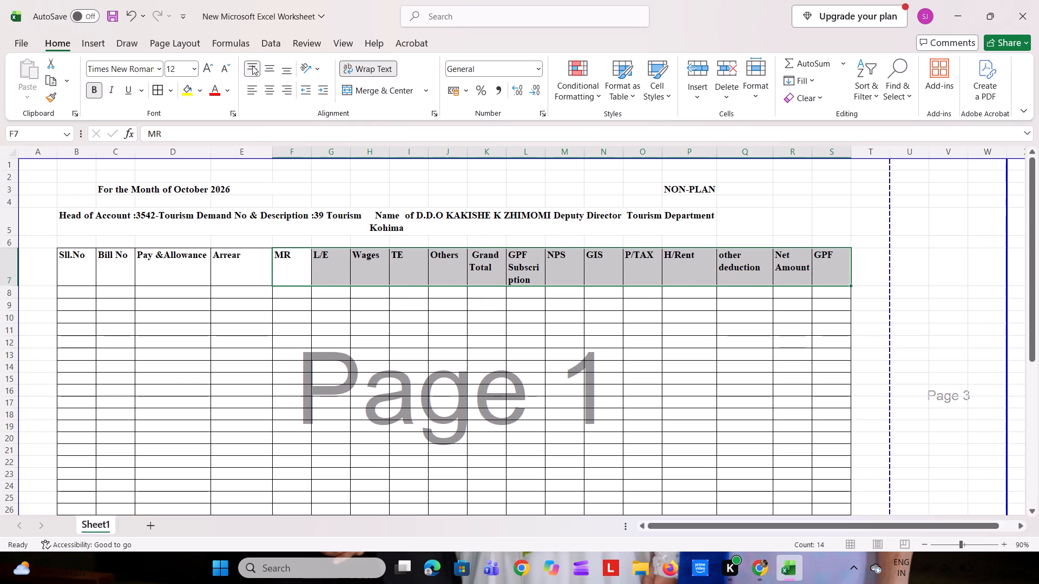
Widen the GPF Subscription column, L, to give its heading more room.
{"action": "left_click", "coordinate": [424, 198]}
{"action": "left_click_drag", "start_coordinate": [549, 154], "coordinate": [553, 154]}
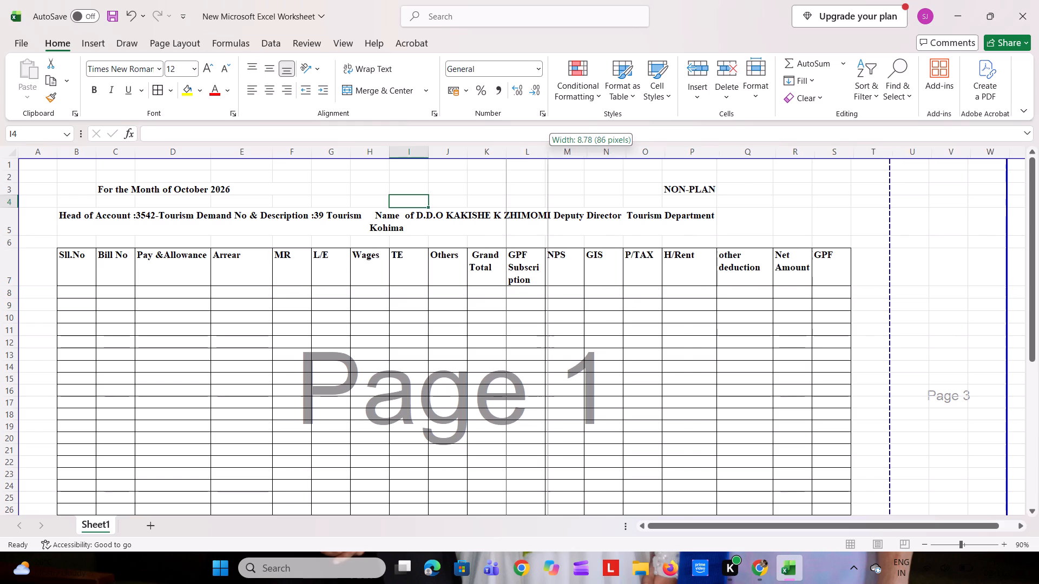
Widen column L further so the word Subscription in its heading fits on a single line.
{"action": "left_click_drag", "start_coordinate": [553, 154], "coordinate": [571, 154]}
{"action": "left_click_drag", "start_coordinate": [571, 154], "coordinate": [581, 154]}
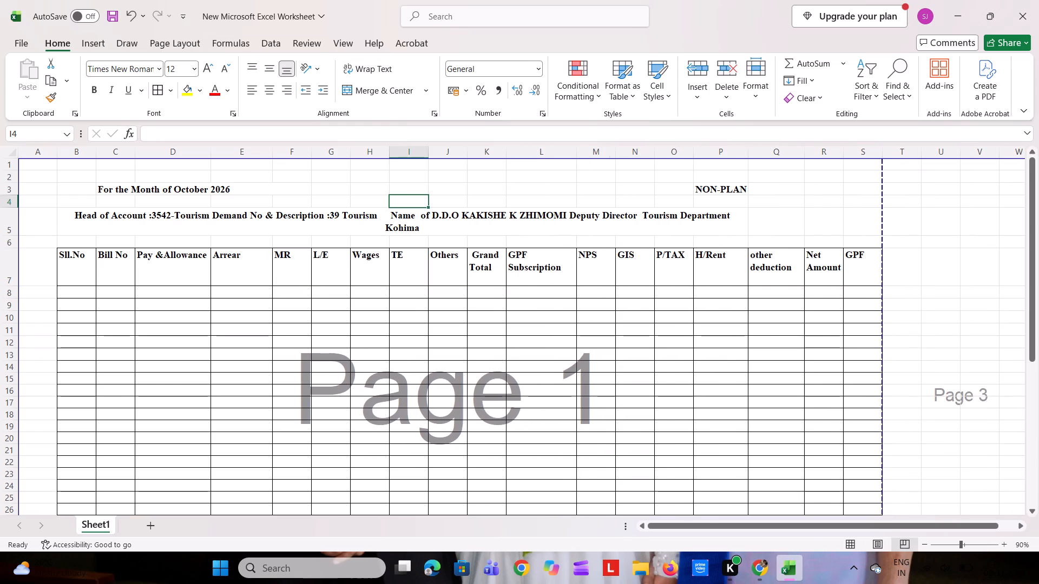
Center the GPF Subscription, Net Amount and Grand Total headings horizontally in their row 7 cells.
{"action": "left_click", "coordinate": [529, 276]}
{"action": "left_click", "coordinate": [270, 92]}
{"action": "left_click", "coordinate": [795, 338]}
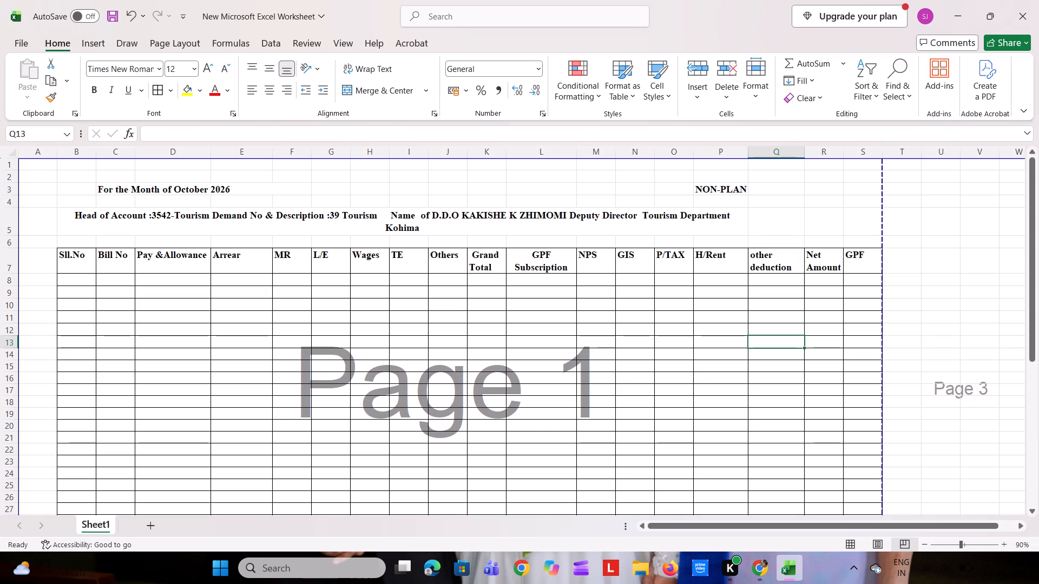
{"action": "left_click", "coordinate": [819, 268]}
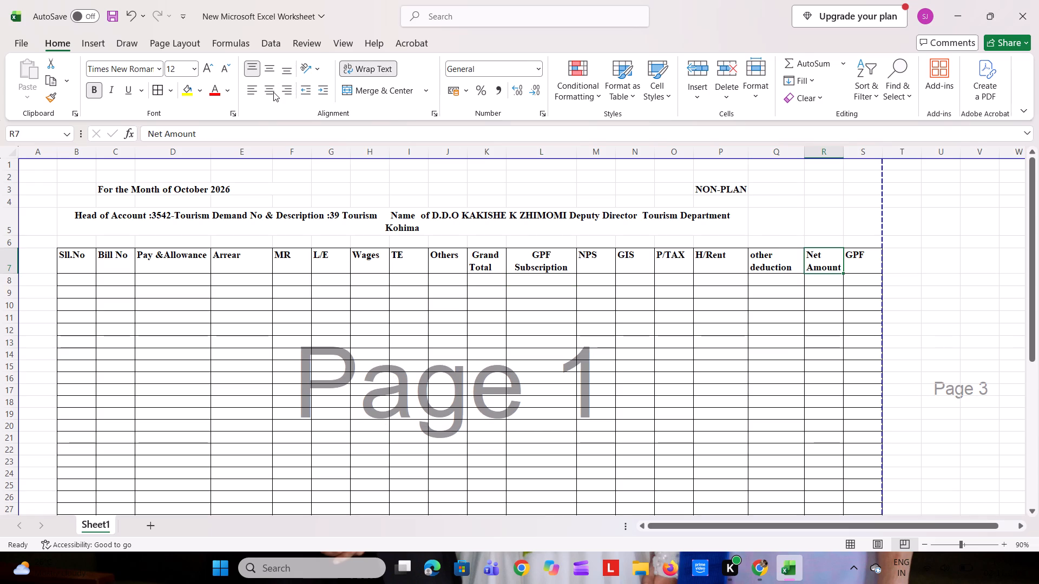
{"action": "left_click", "coordinate": [273, 92]}
{"action": "left_click", "coordinate": [492, 254]}
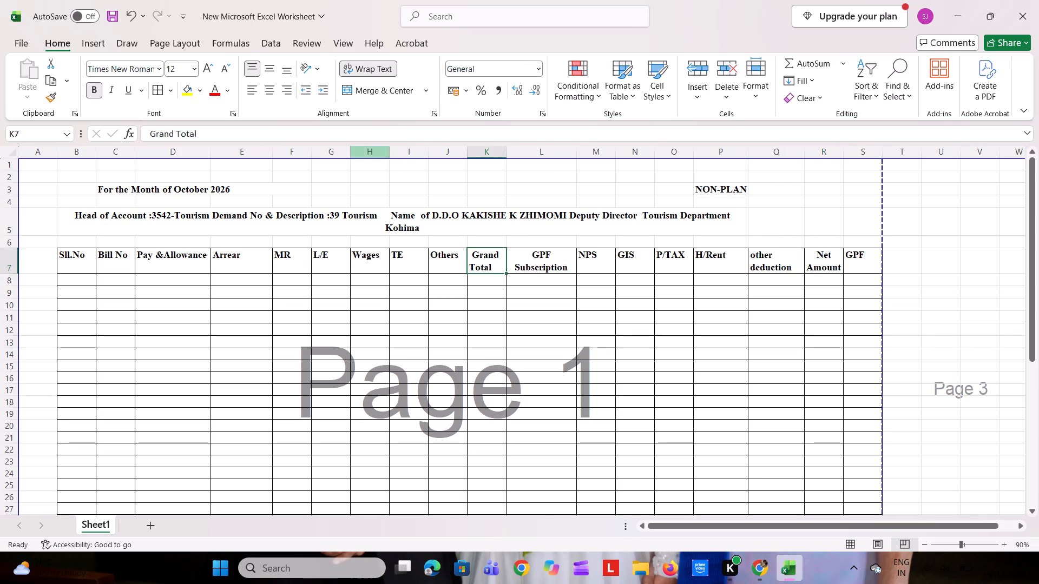
{"action": "left_click", "coordinate": [271, 94]}
{"action": "left_click", "coordinate": [660, 318]}
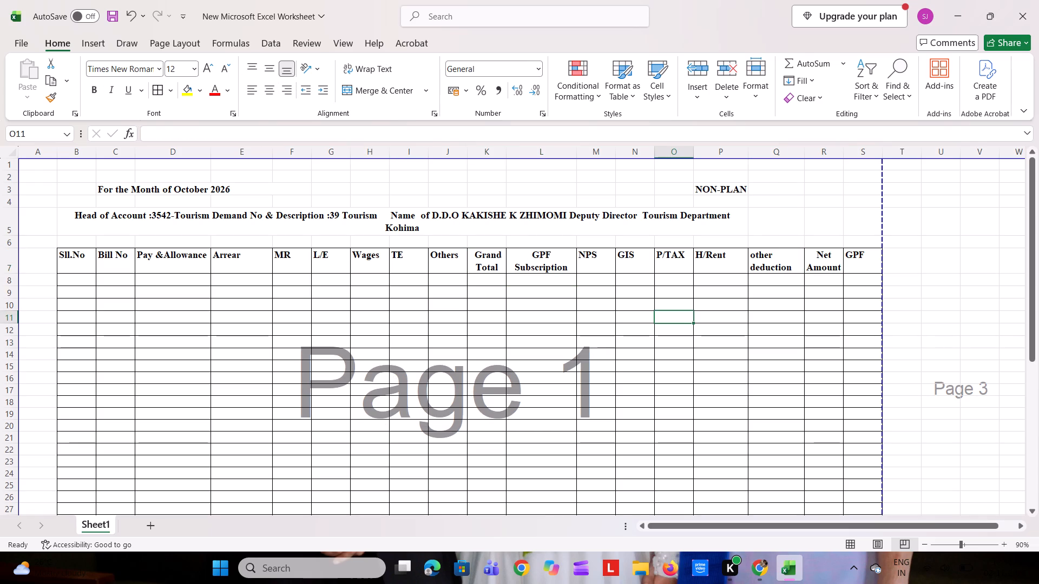